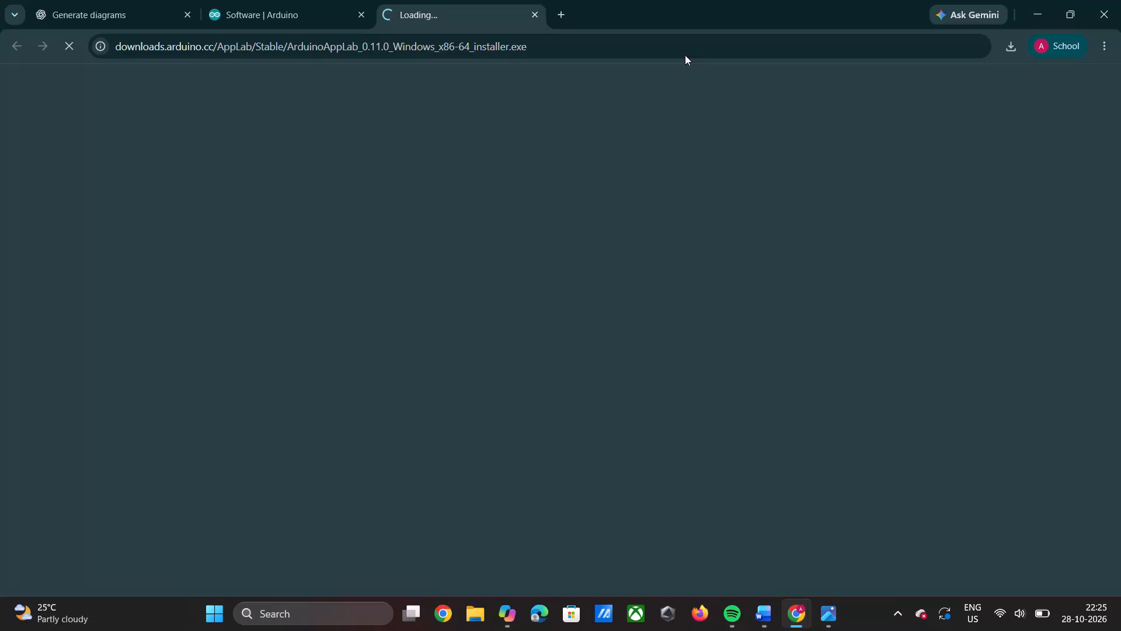
Switch to the VCPU16_Formatted_Project_Report document in Word and open the picture options for the CPU block diagram in section 4.6.
left_click(754, 606)
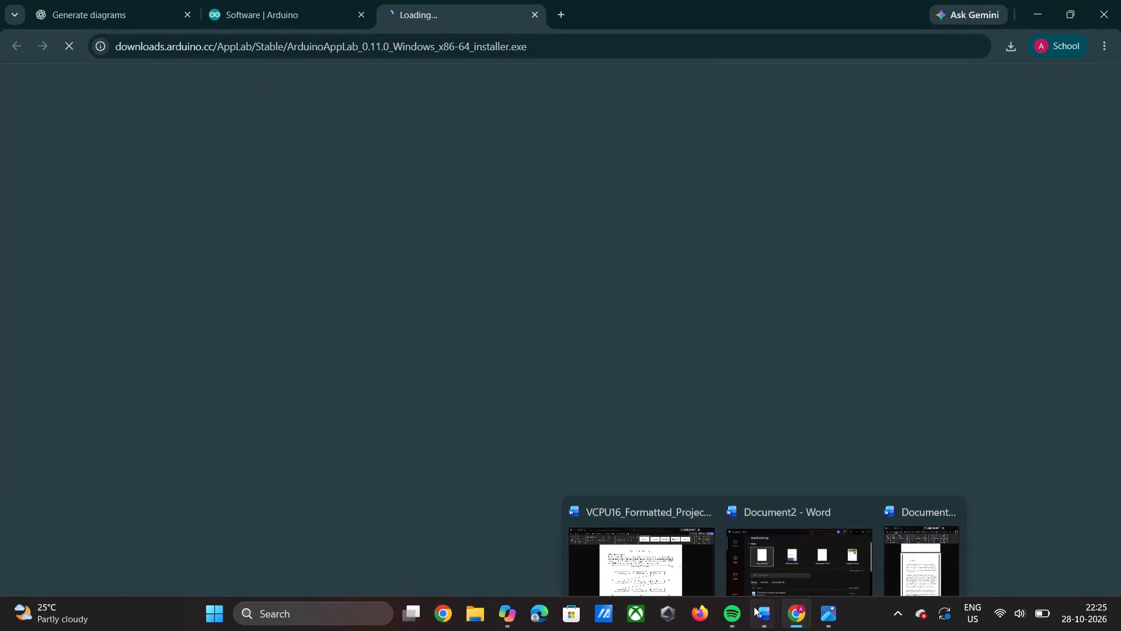
left_click(756, 608)
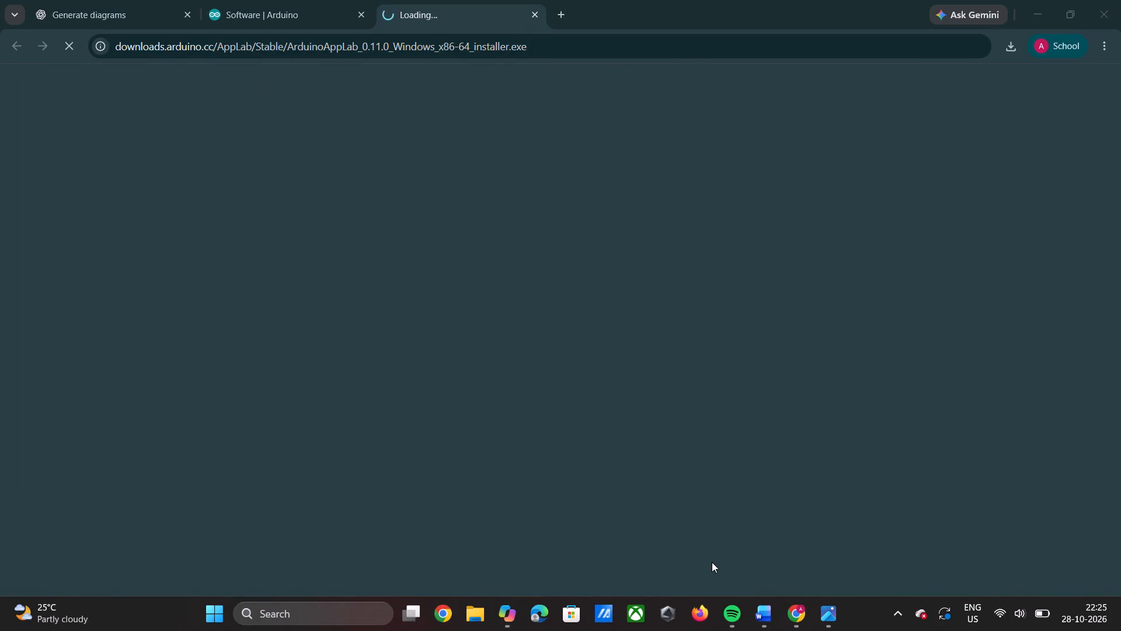
left_click(686, 556)
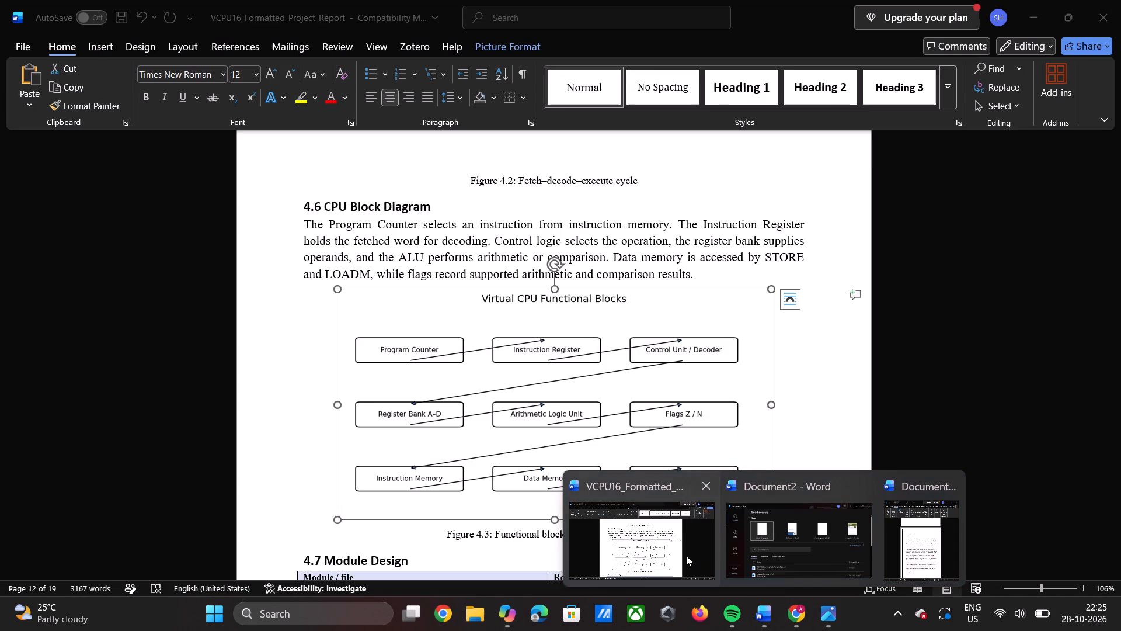
right_click(466, 332)
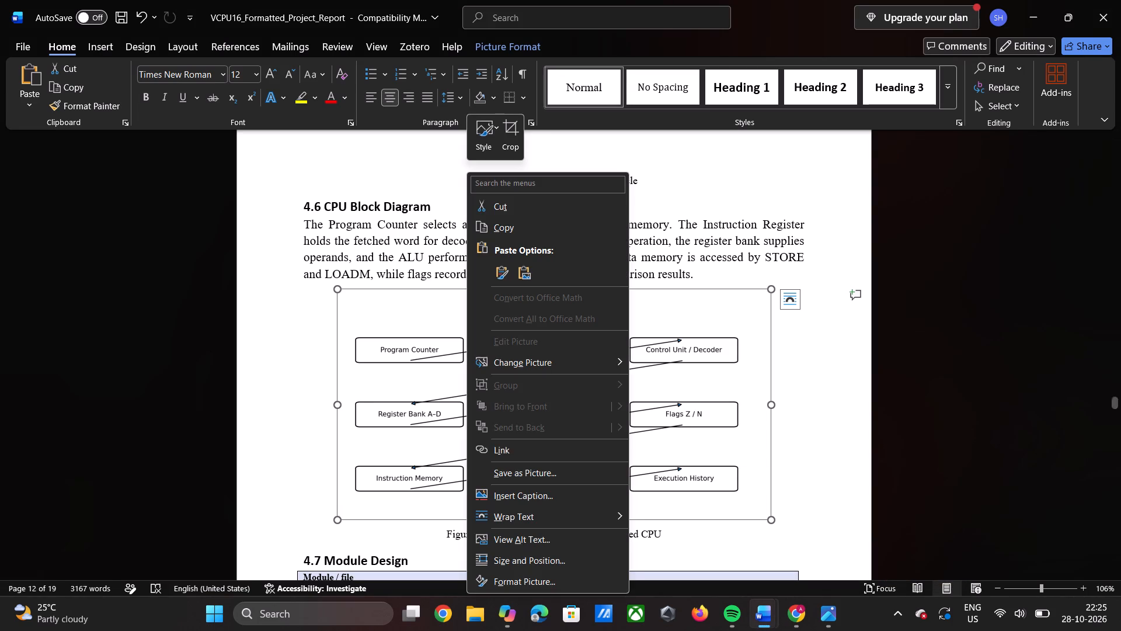
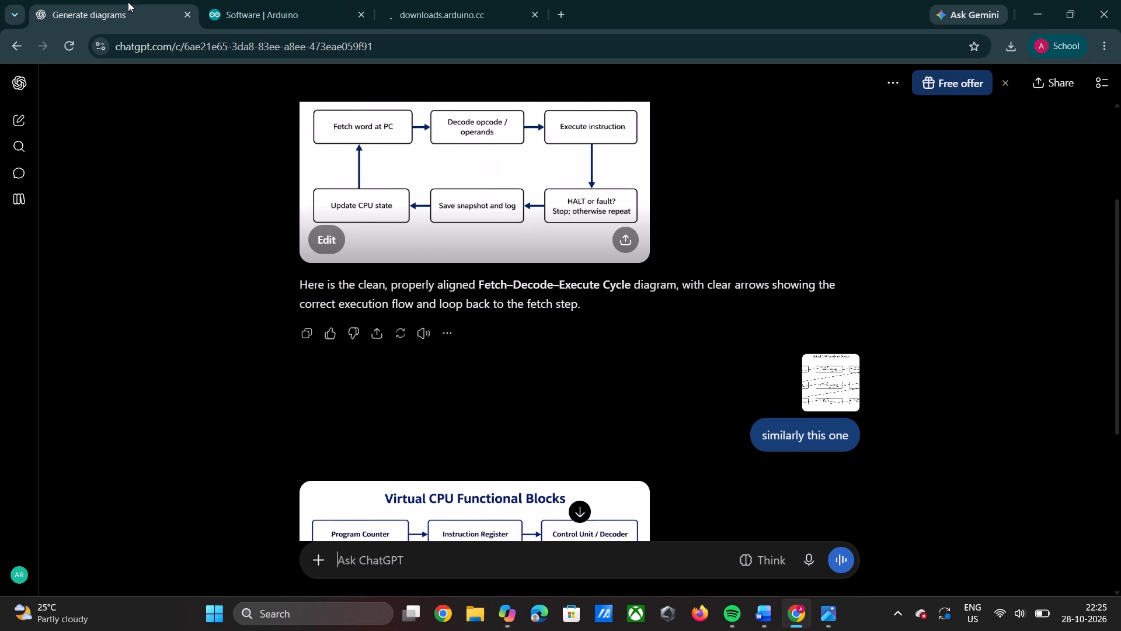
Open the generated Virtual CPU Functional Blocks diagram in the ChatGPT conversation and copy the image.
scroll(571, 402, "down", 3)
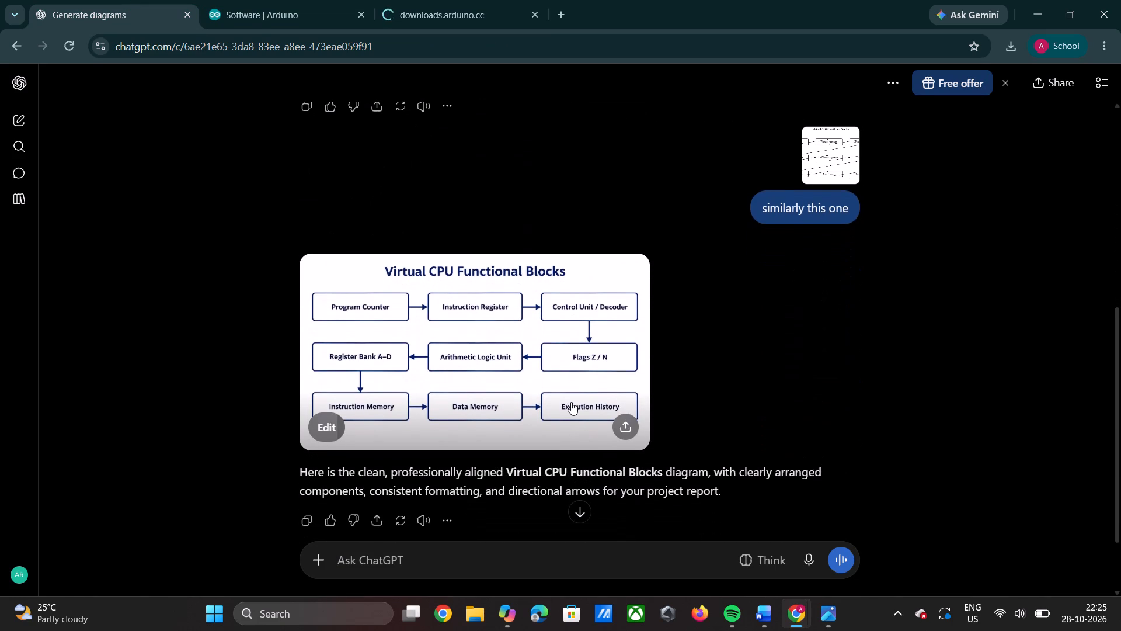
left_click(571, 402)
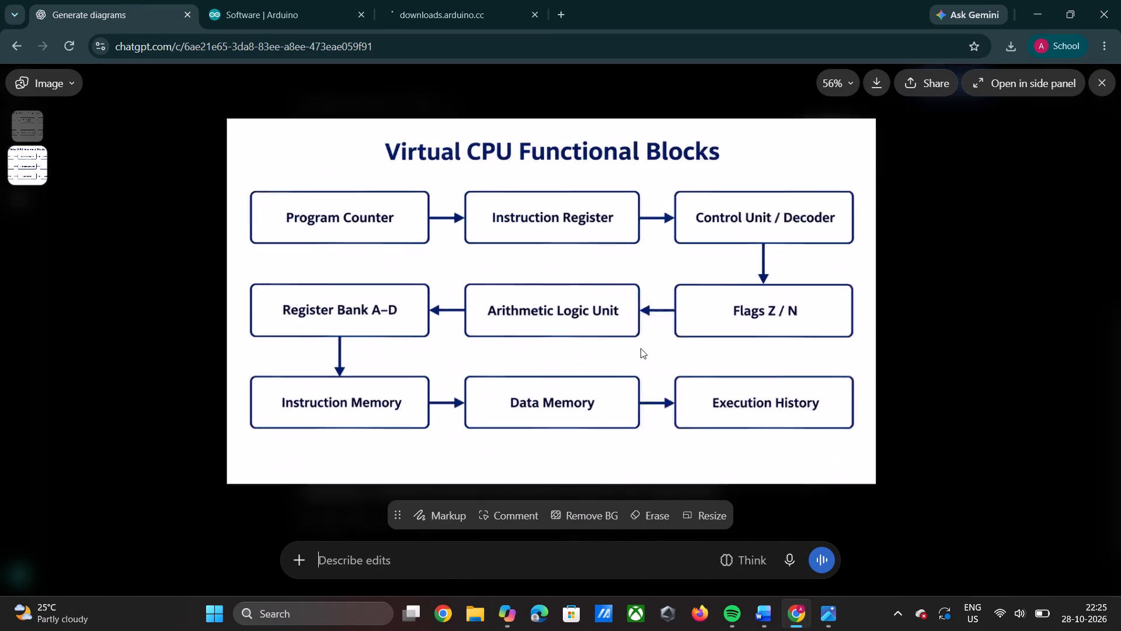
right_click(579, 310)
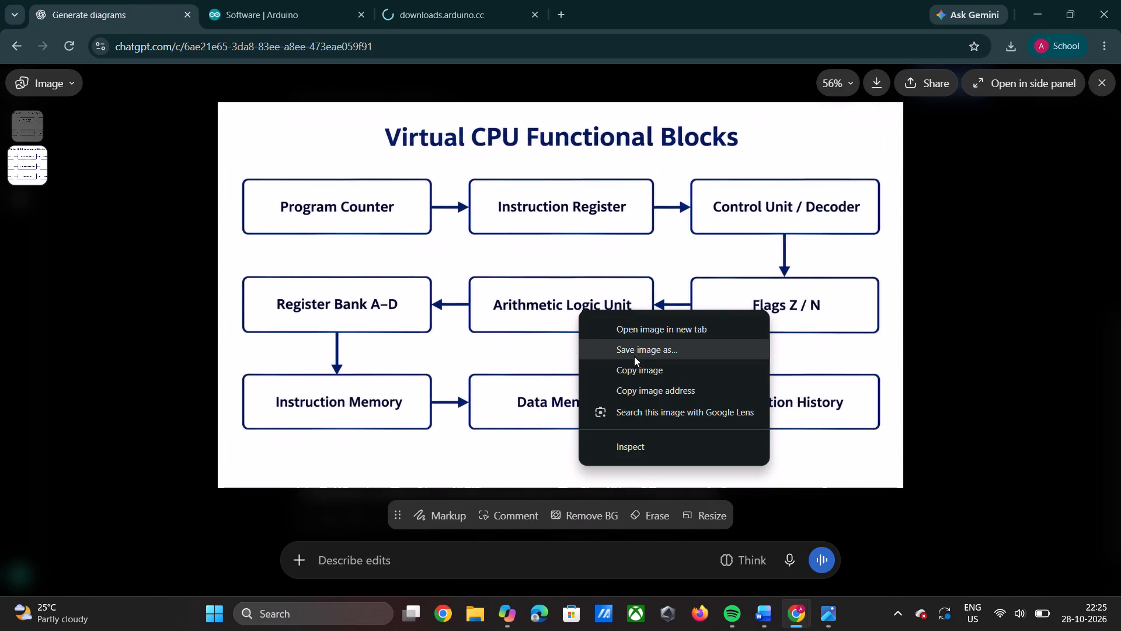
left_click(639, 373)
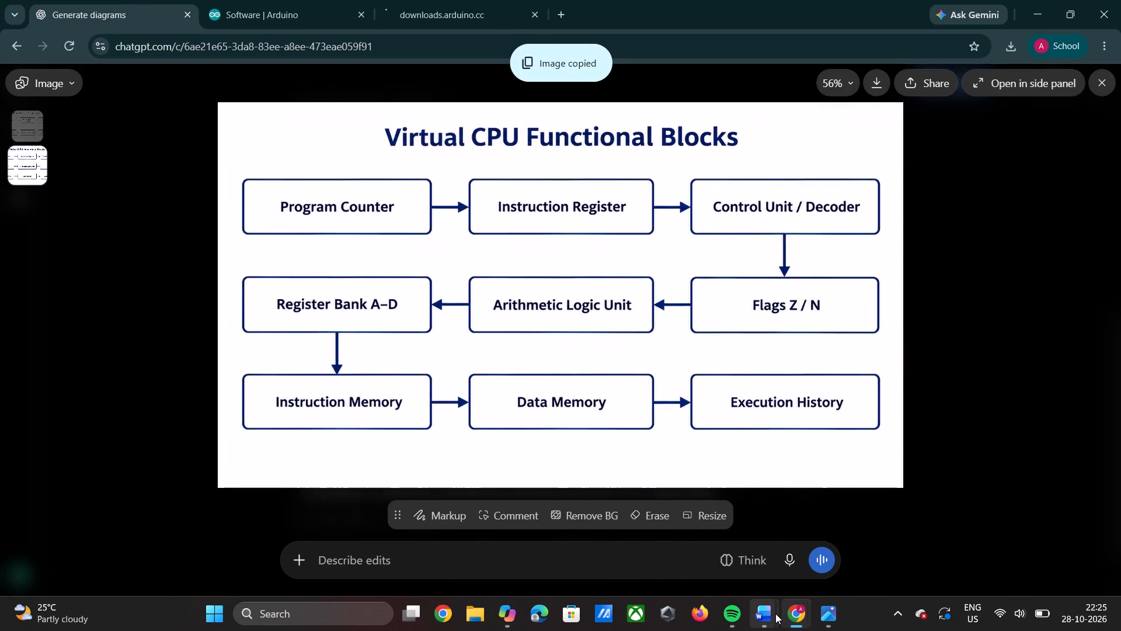
Switch to the VCPU16_Formatted_Project_Report document in Word and cut the old CPU block diagram above the Figure 4.3 caption.
left_click(775, 613)
left_click(629, 545)
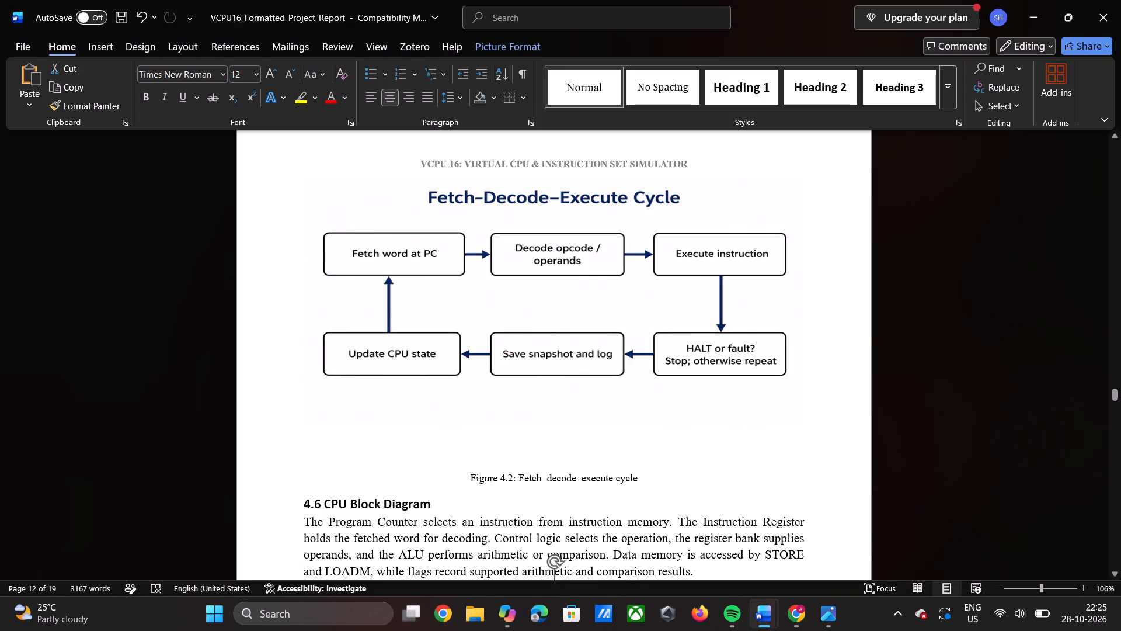
scroll(535, 371, "down", 3)
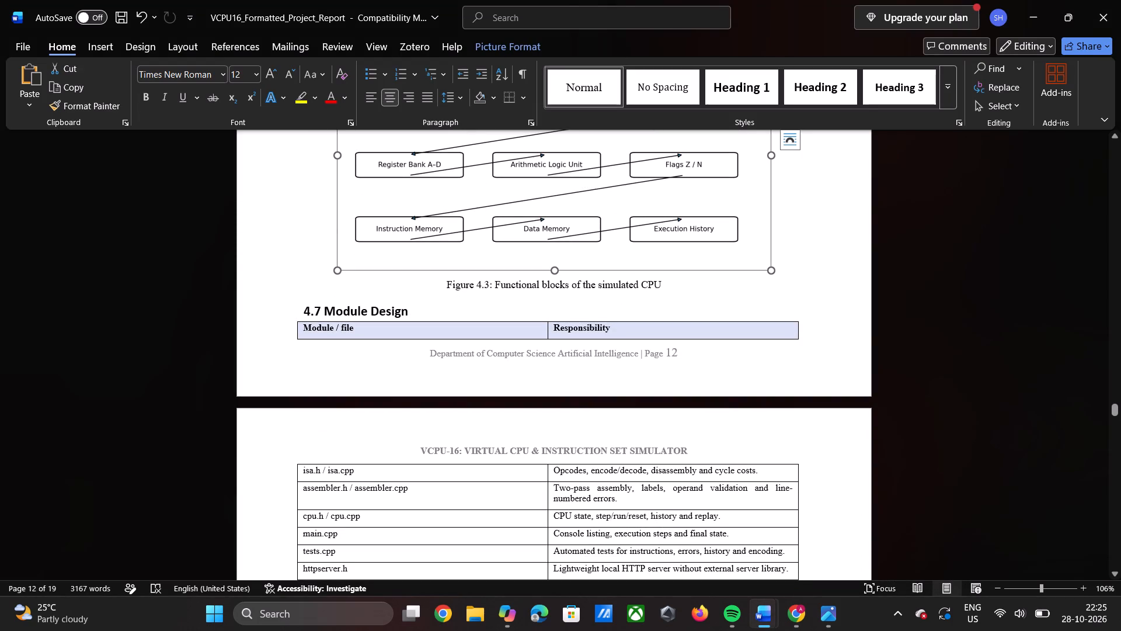
right_click(513, 199)
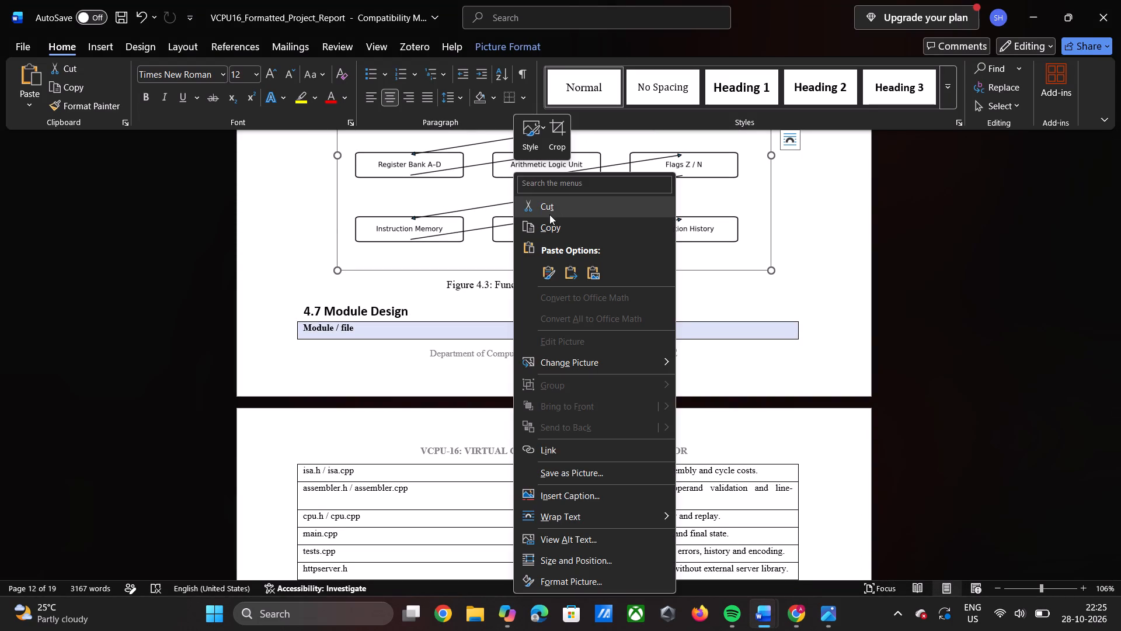
left_click(566, 203)
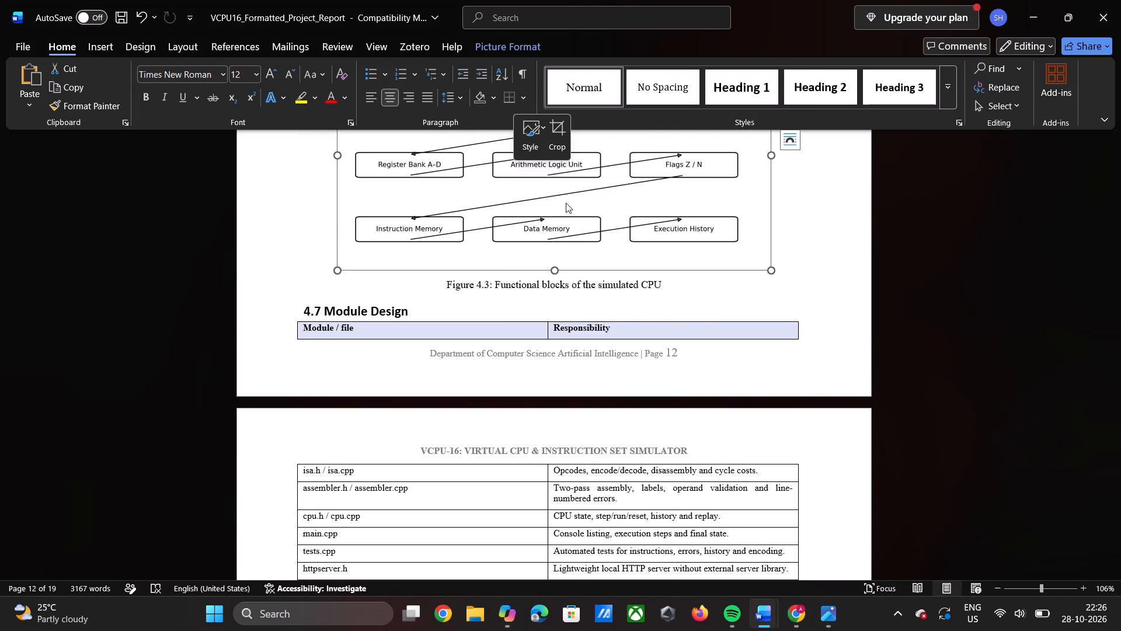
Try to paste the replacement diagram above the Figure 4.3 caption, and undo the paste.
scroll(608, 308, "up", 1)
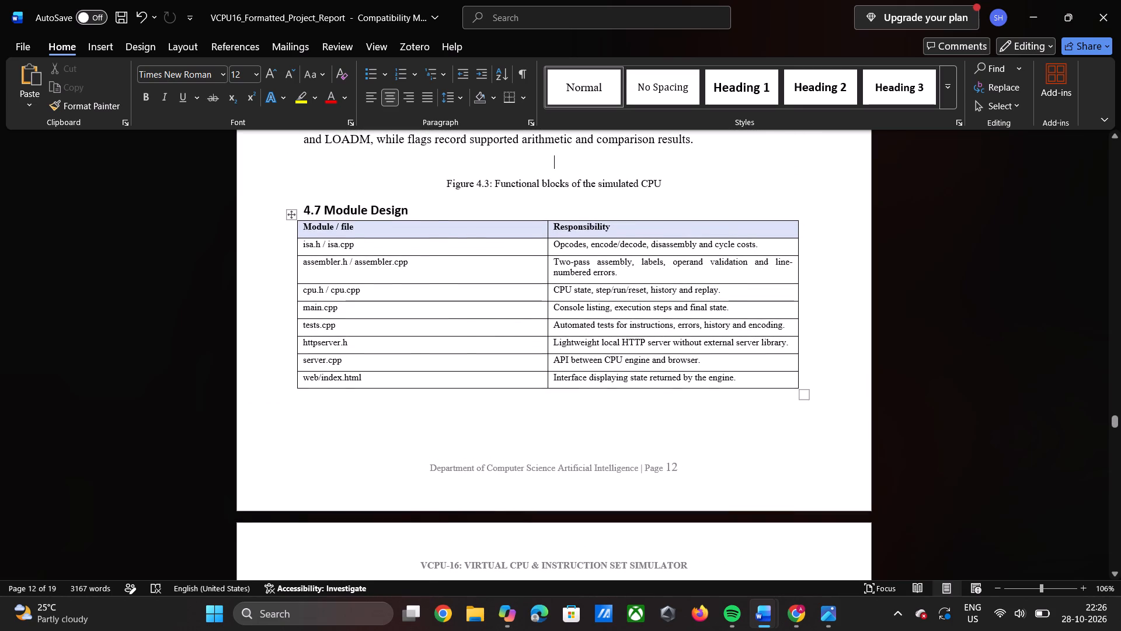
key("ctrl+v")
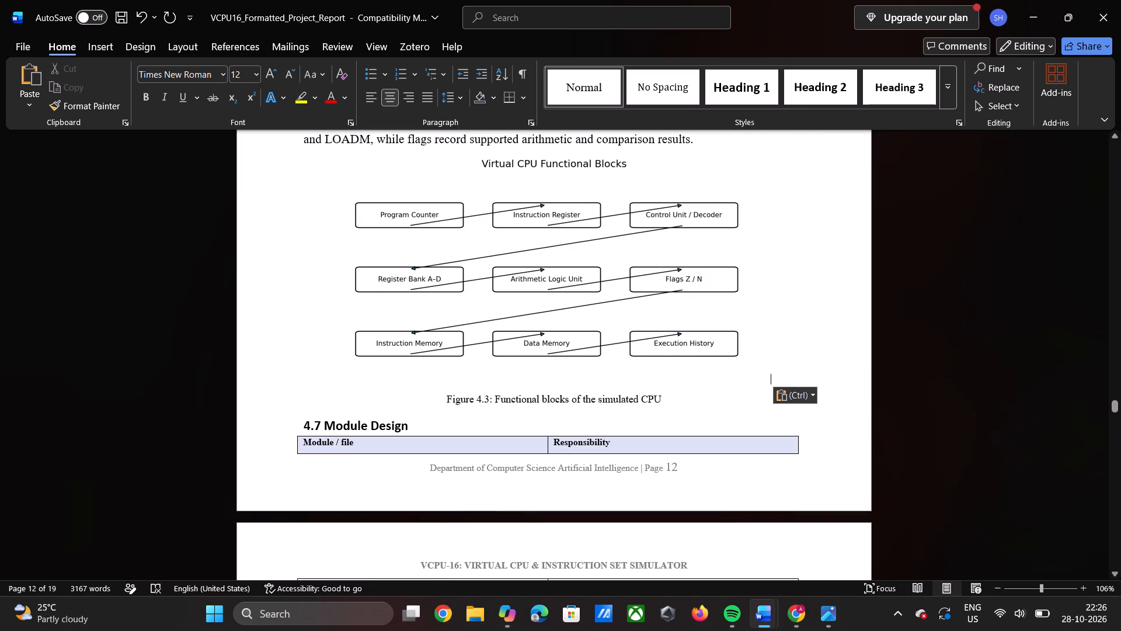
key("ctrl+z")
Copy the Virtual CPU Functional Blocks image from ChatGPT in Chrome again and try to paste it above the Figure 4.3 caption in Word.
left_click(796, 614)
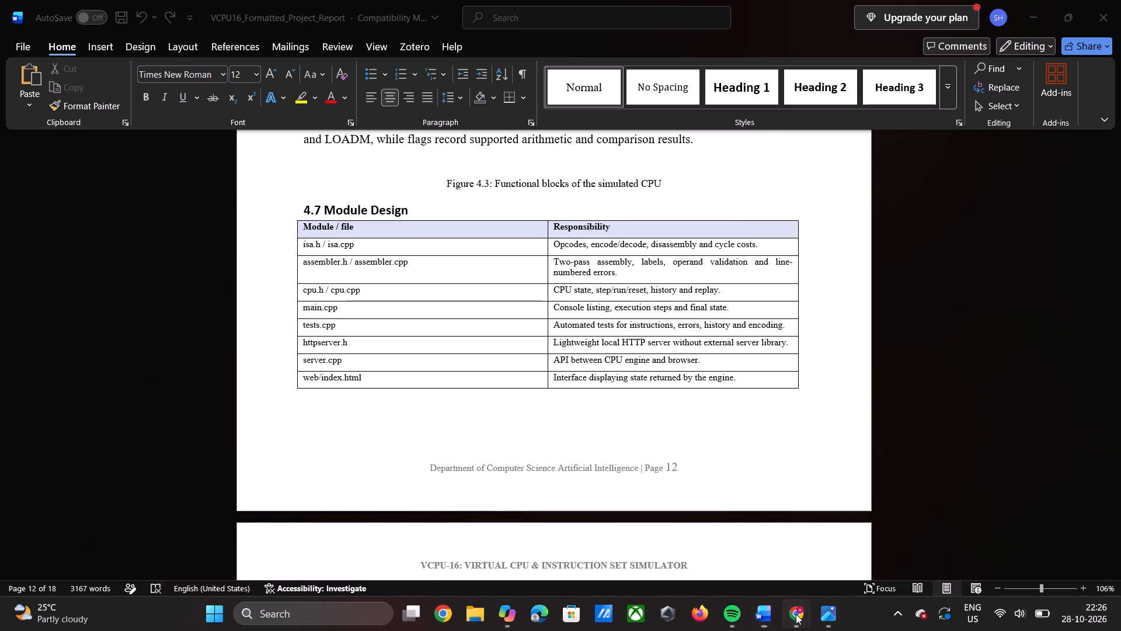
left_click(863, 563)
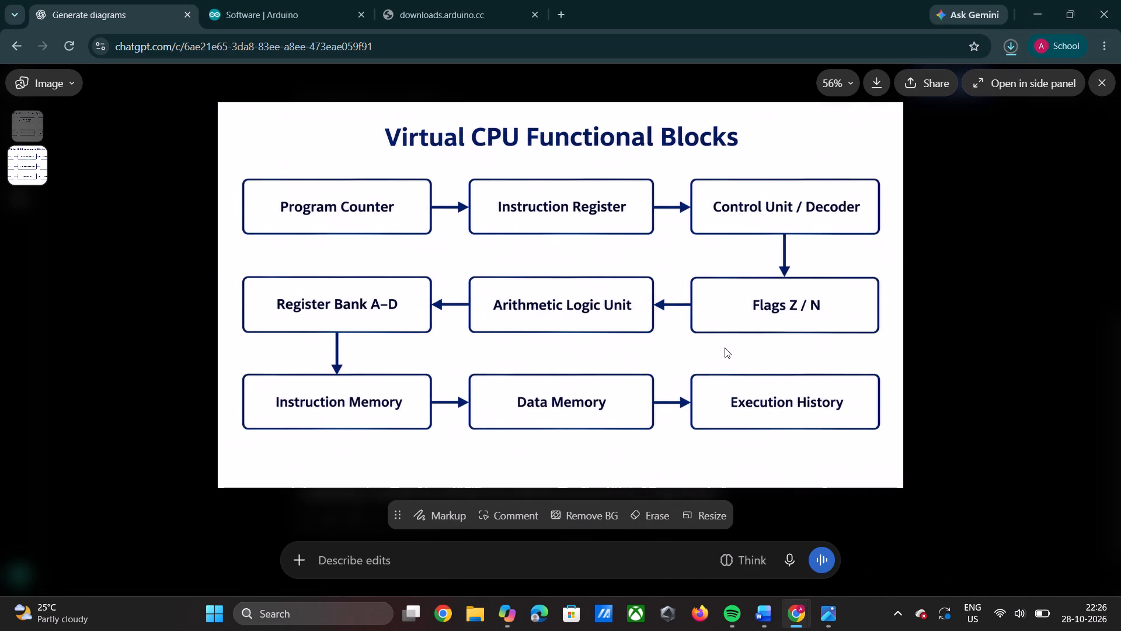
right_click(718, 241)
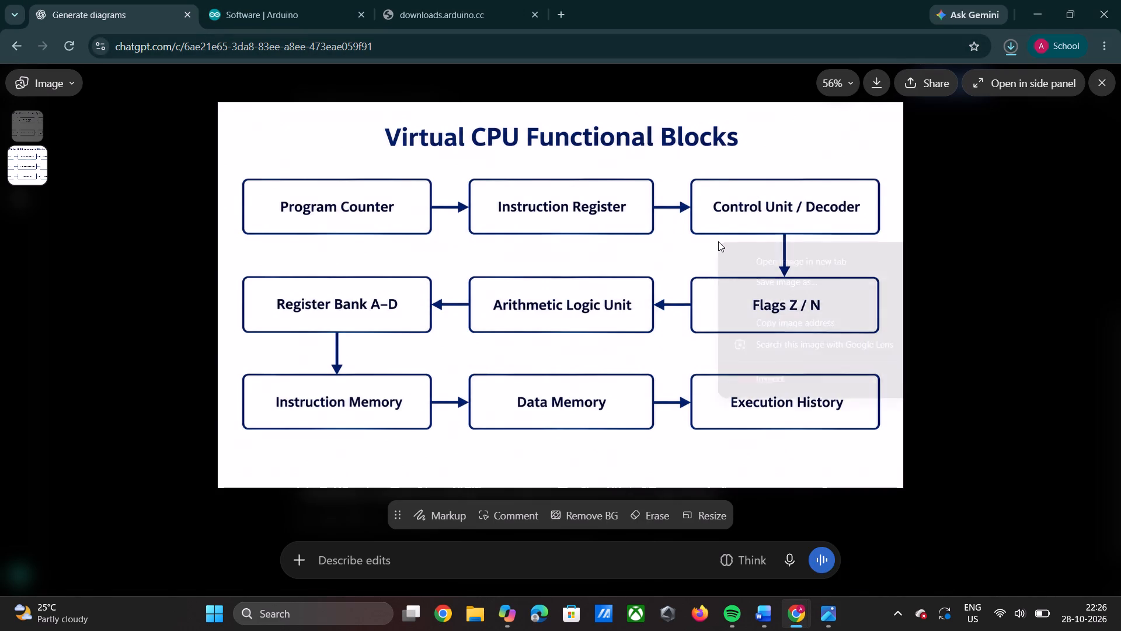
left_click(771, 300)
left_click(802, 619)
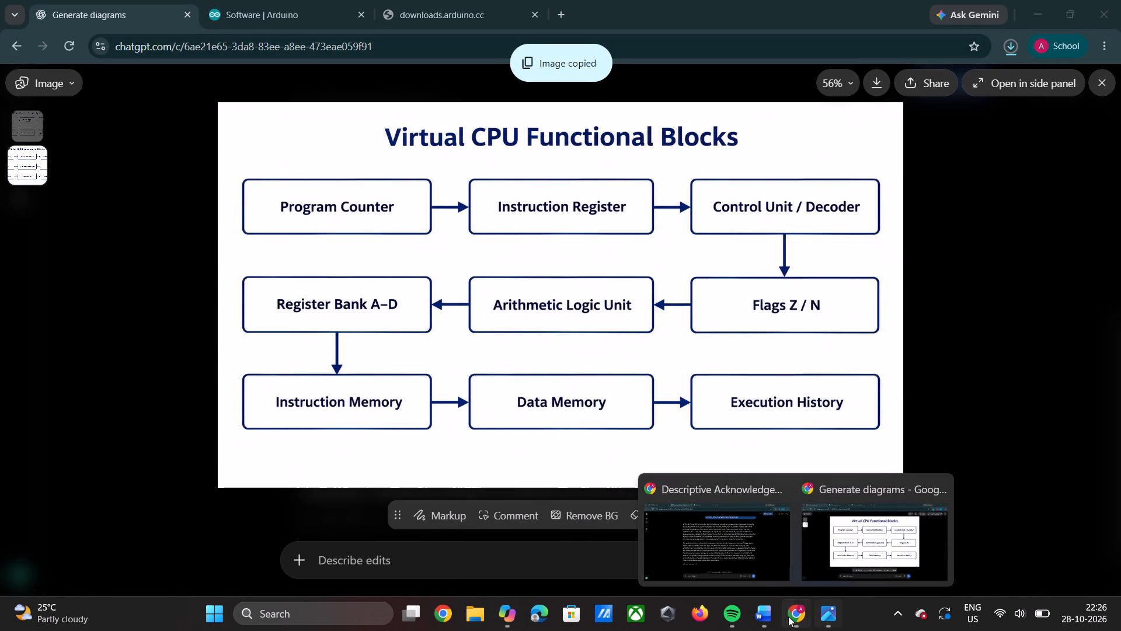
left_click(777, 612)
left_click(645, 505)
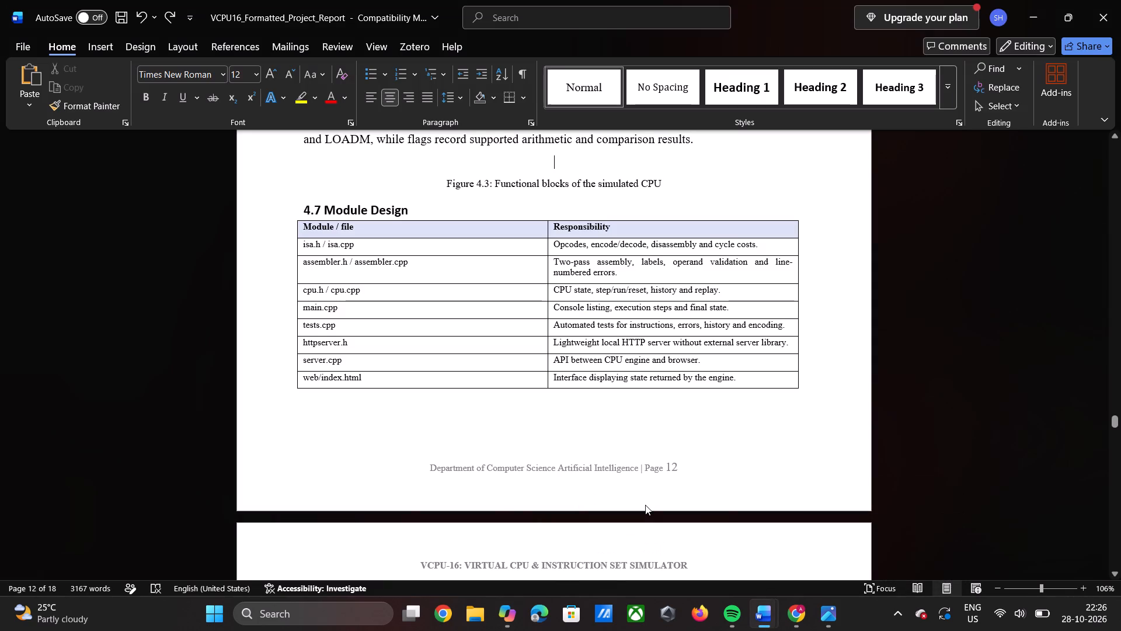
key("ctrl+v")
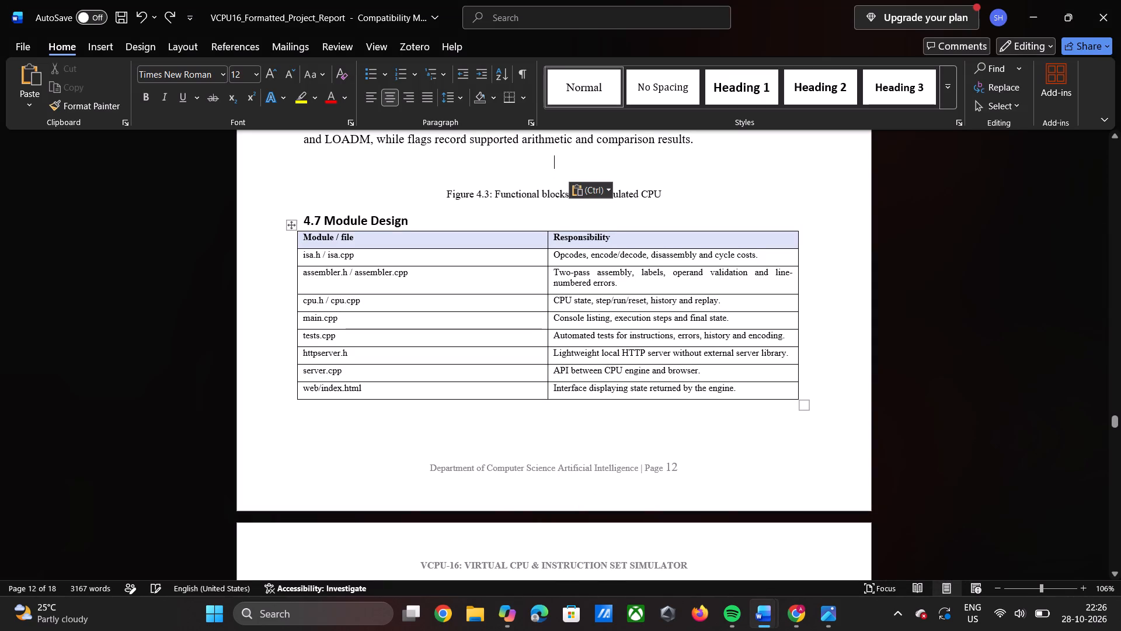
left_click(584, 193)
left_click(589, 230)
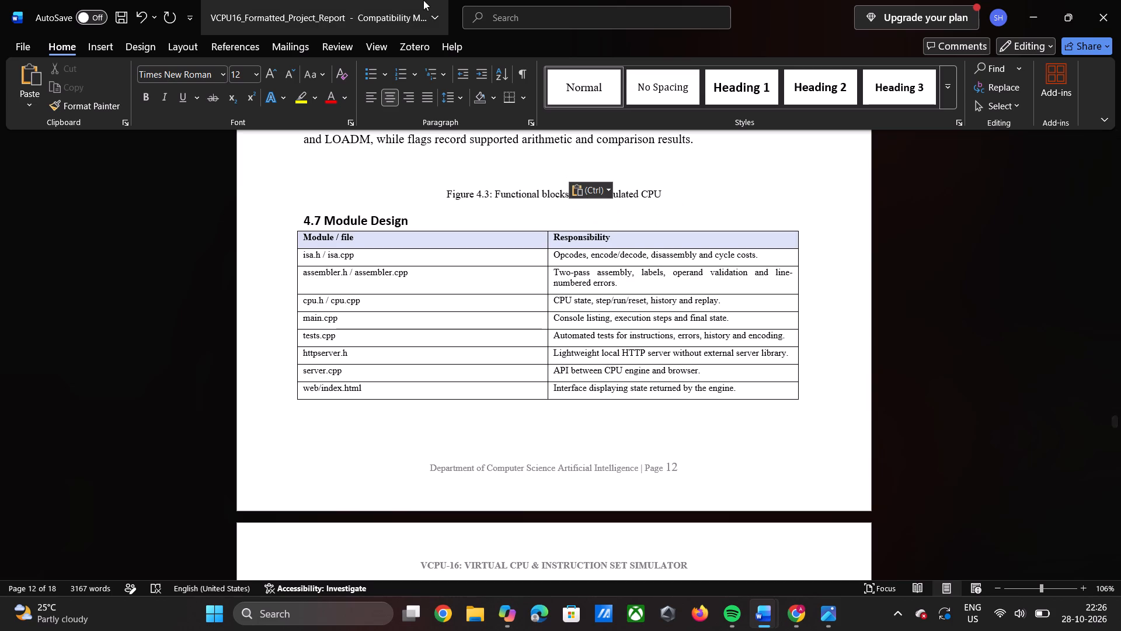
Switch back to ChatGPT in Chrome and download the Virtual CPU Functional Blocks image.
left_click(795, 629)
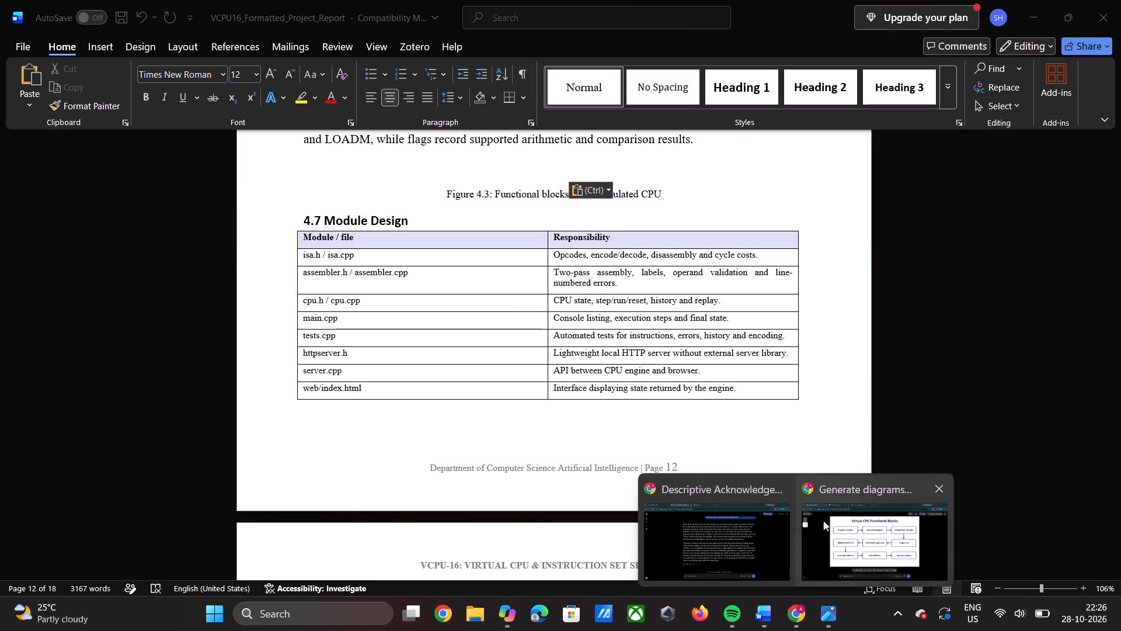
left_click(827, 553)
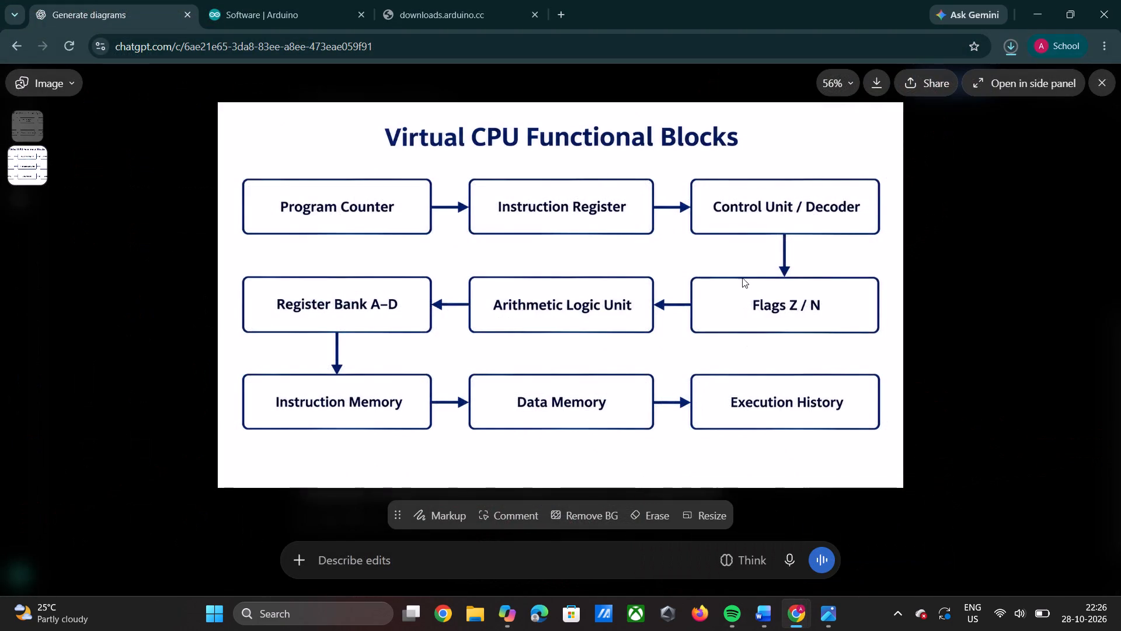
left_click(871, 79)
In the Word report, insert the Virtual CPU Functional Blocks Diagram file from the Downloads folder above the Figure 4.3 caption.
left_click(764, 620)
left_click(630, 519)
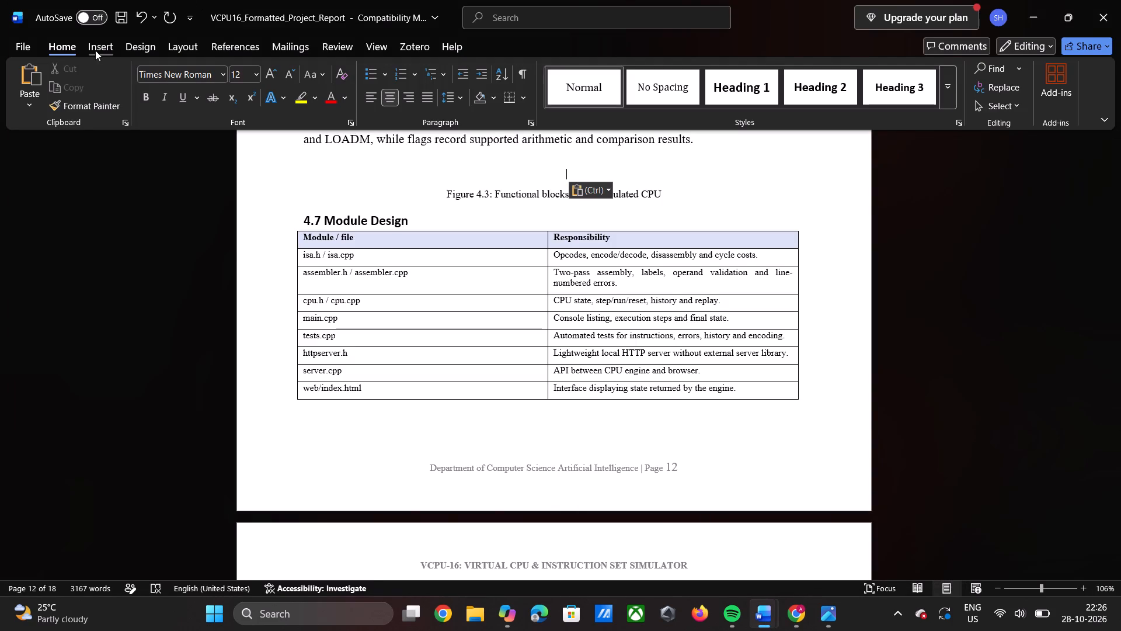
left_click(95, 50)
left_click(154, 108)
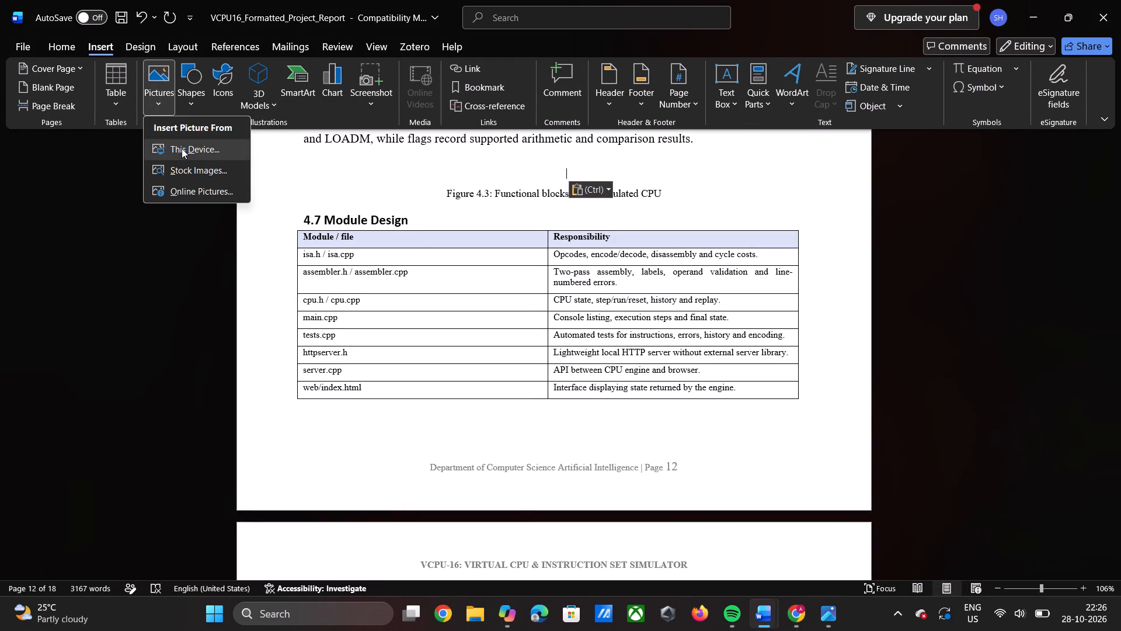
left_click(182, 152)
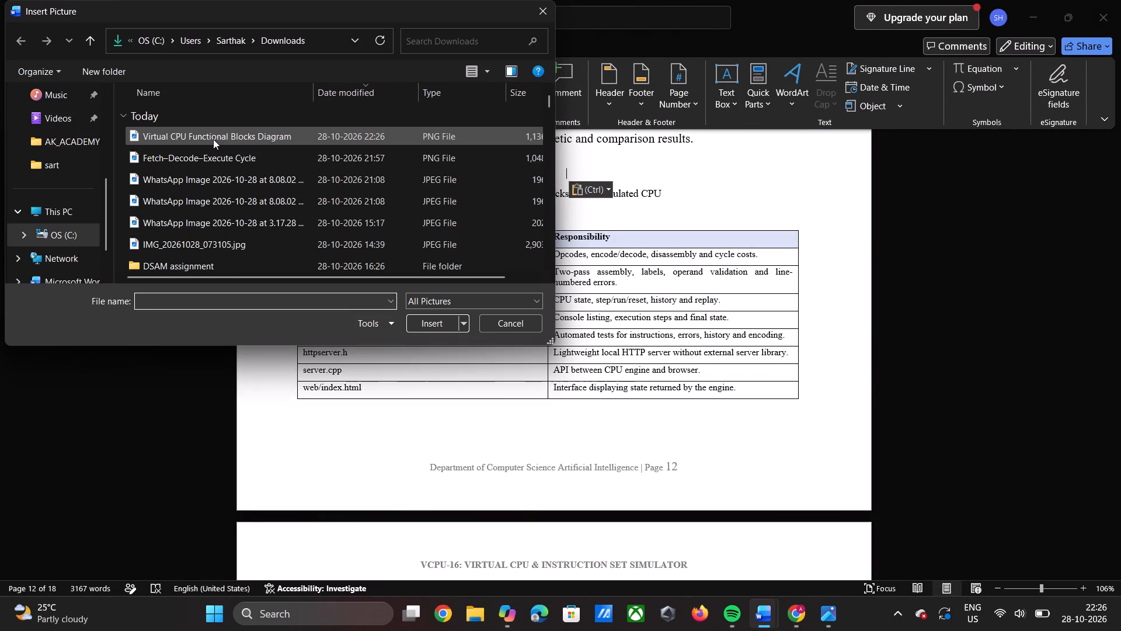
double_click(211, 138)
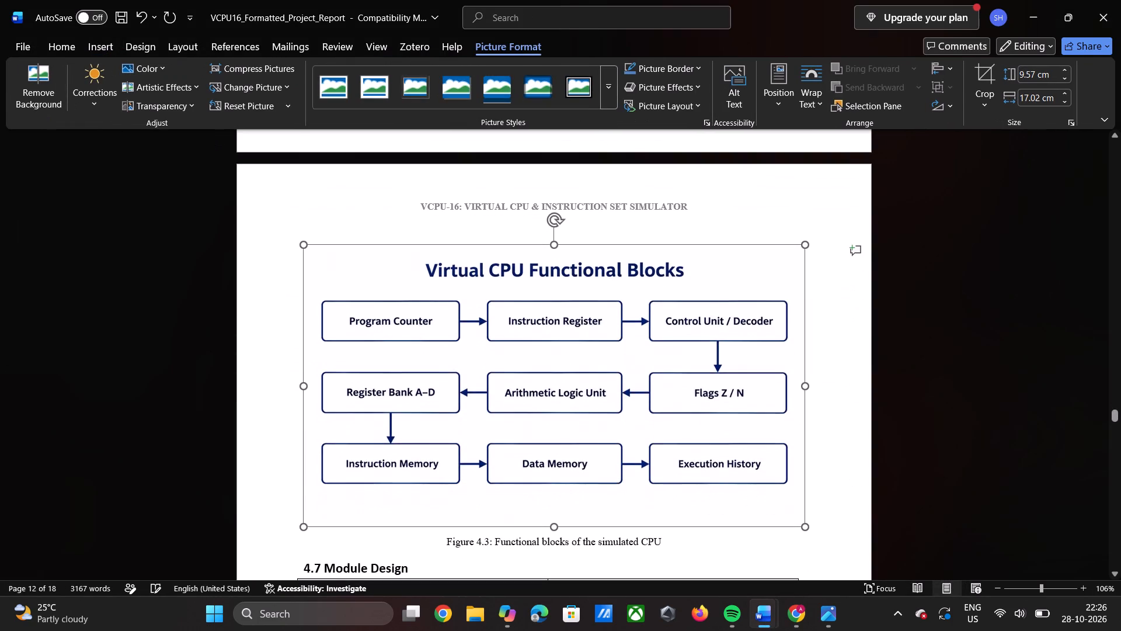
Reduce the height of the inserted Virtual CPU Functional Blocks picture to about three quarters, keeping its full width.
left_click(545, 376)
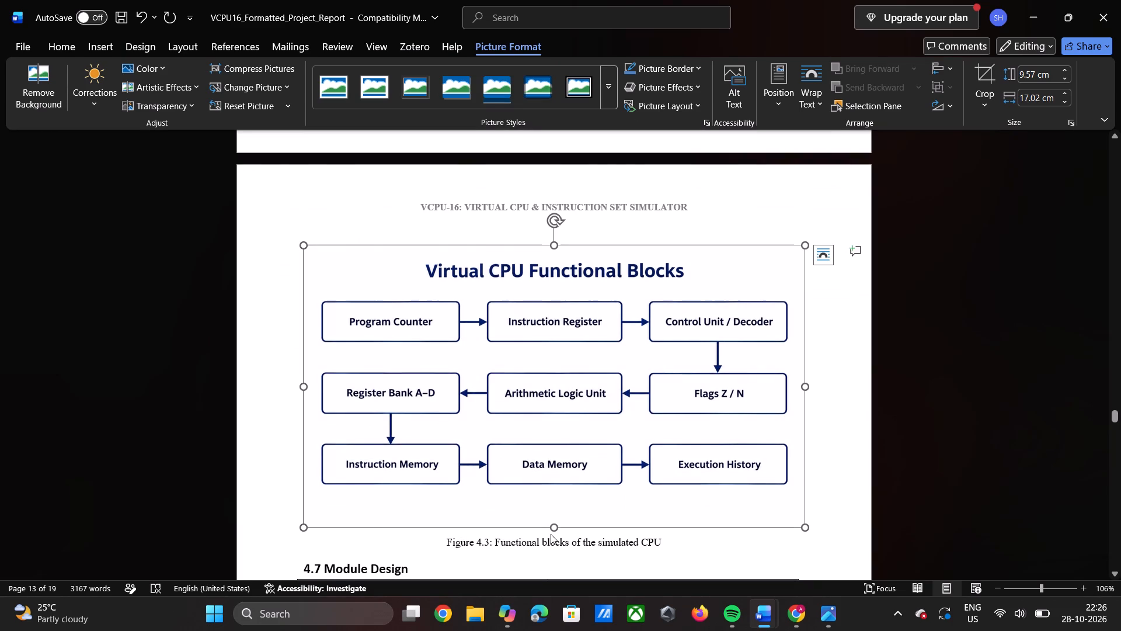
left_click_drag(552, 529, 552, 526)
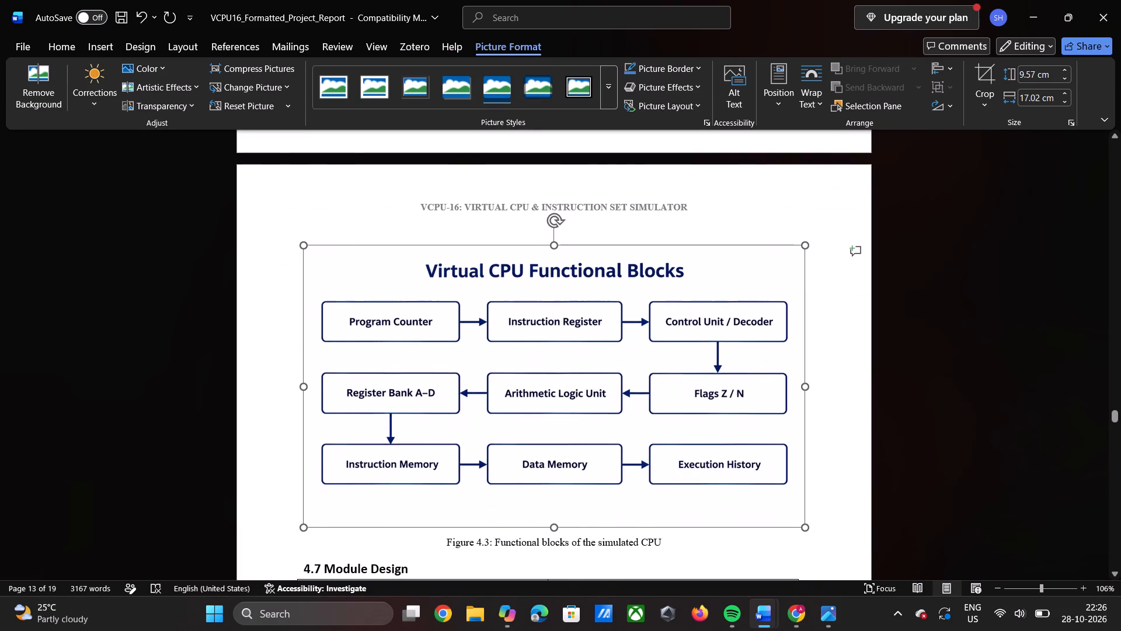
left_click_drag(552, 526, 573, 425)
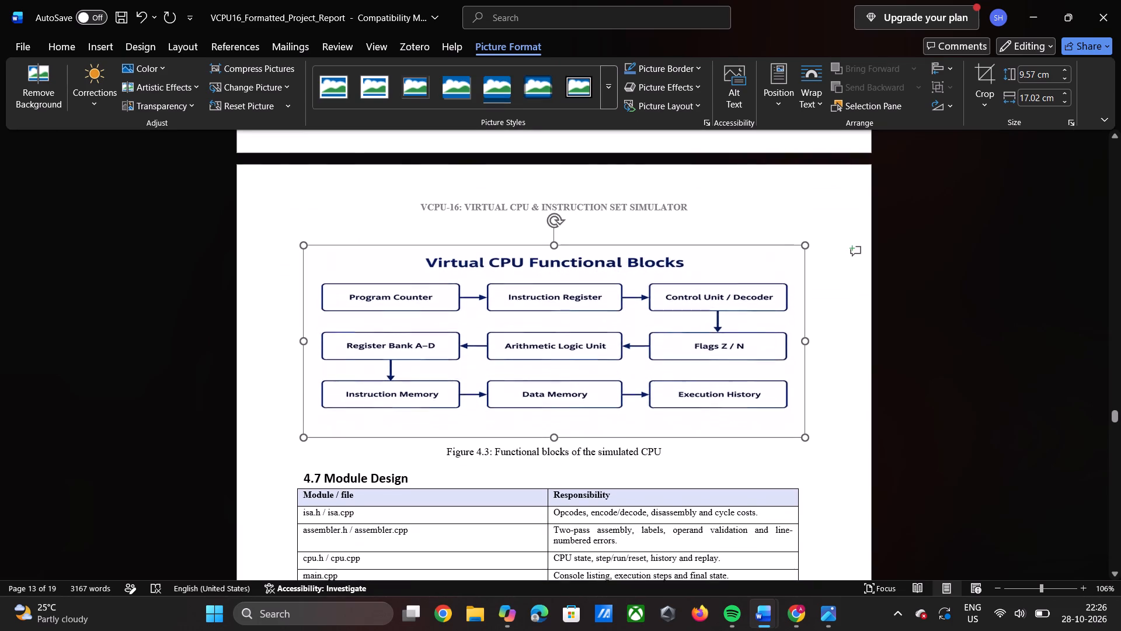
left_click_drag(573, 425, 559, 455)
left_click(559, 455)
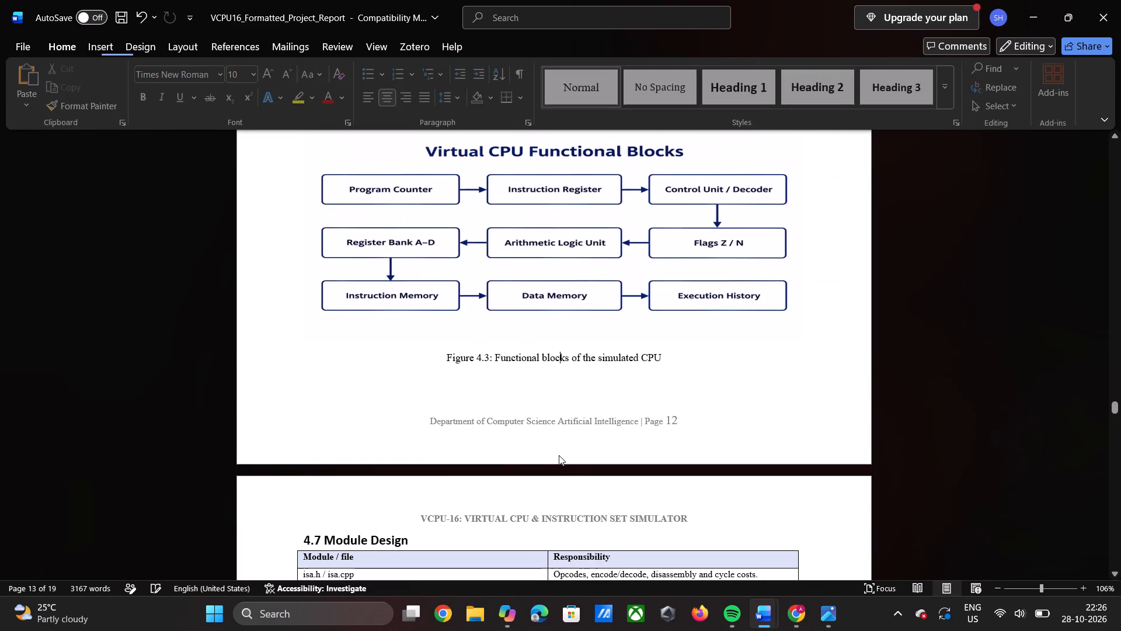
Slightly reduce the height of the Fetch–Decode–Execute Cycle picture above the Figure 4.2 caption, keeping its full width.
scroll(559, 455, "up", 3)
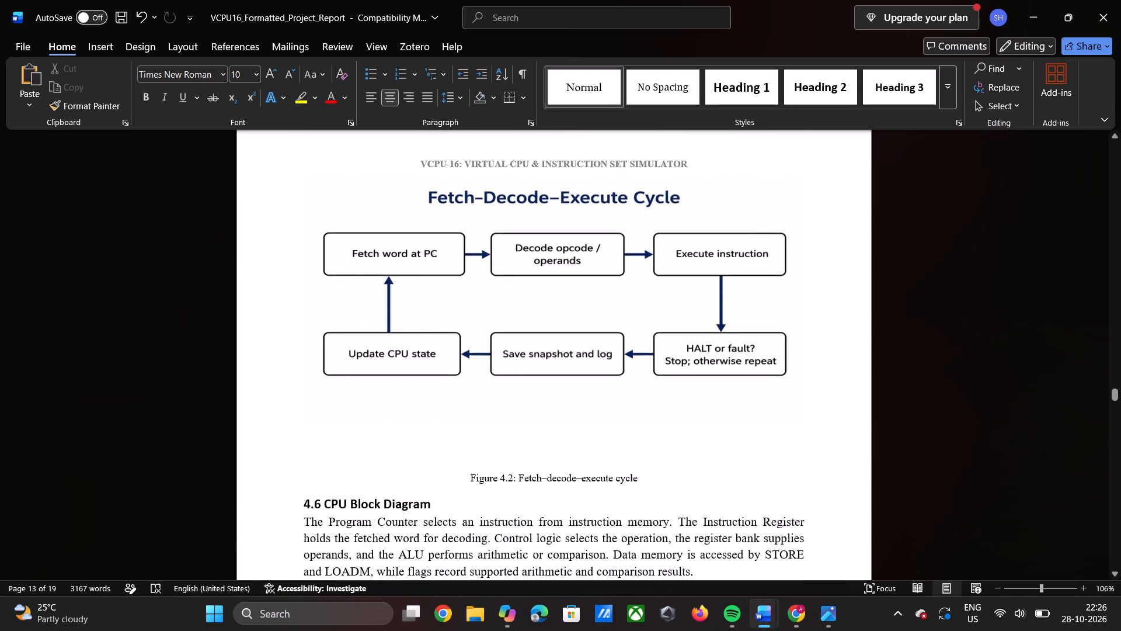
left_click(570, 432)
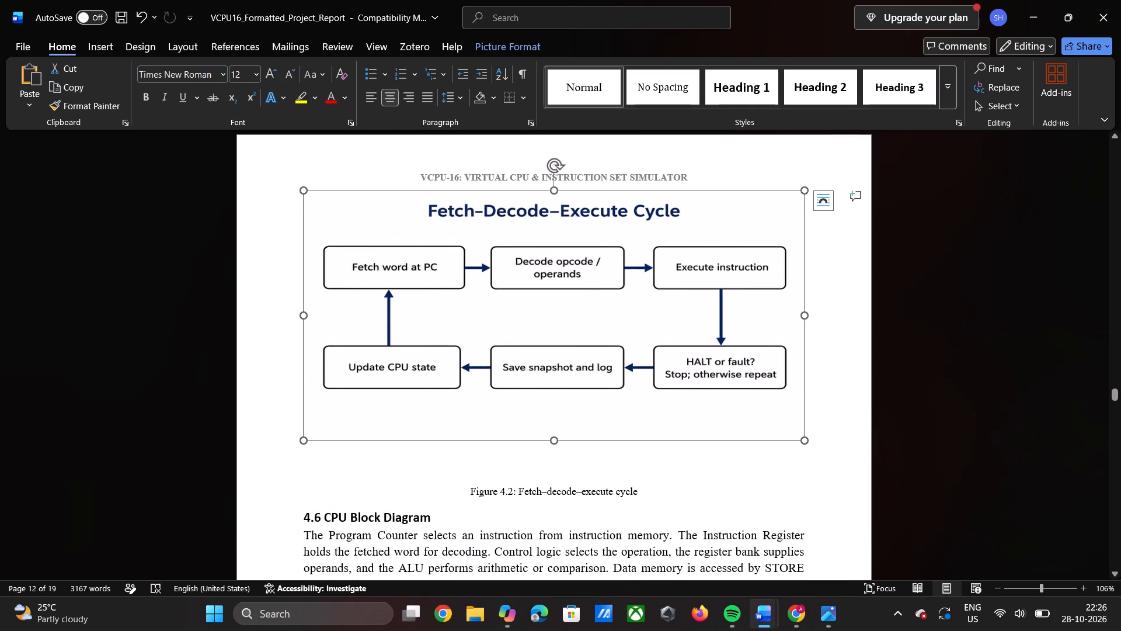
left_click_drag(551, 439, 556, 404)
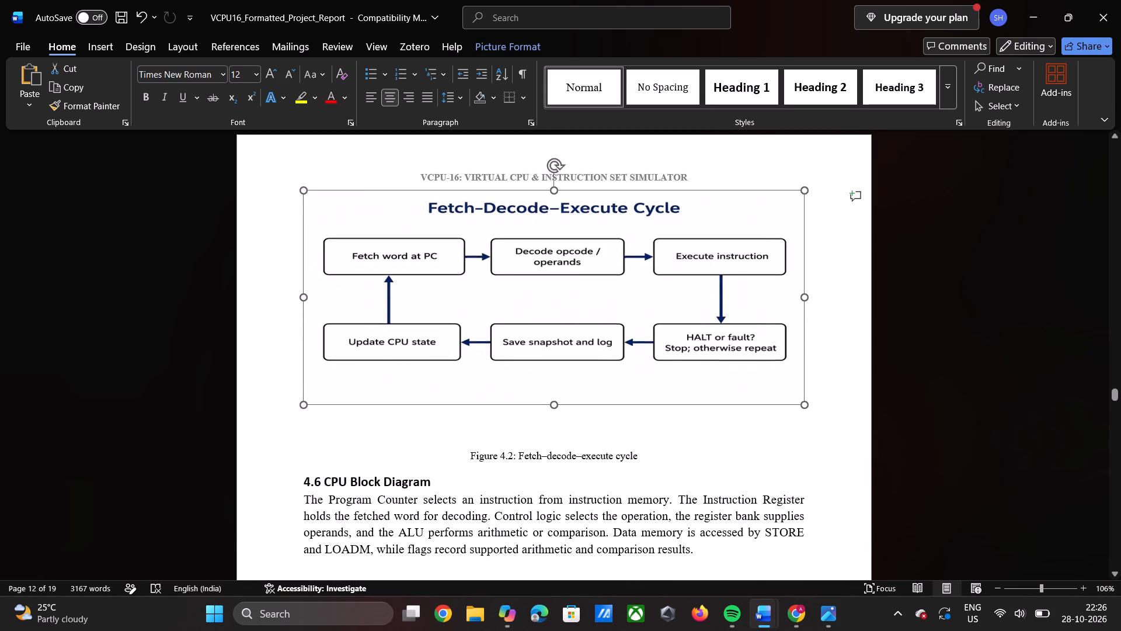
left_click_drag(556, 404, 556, 403)
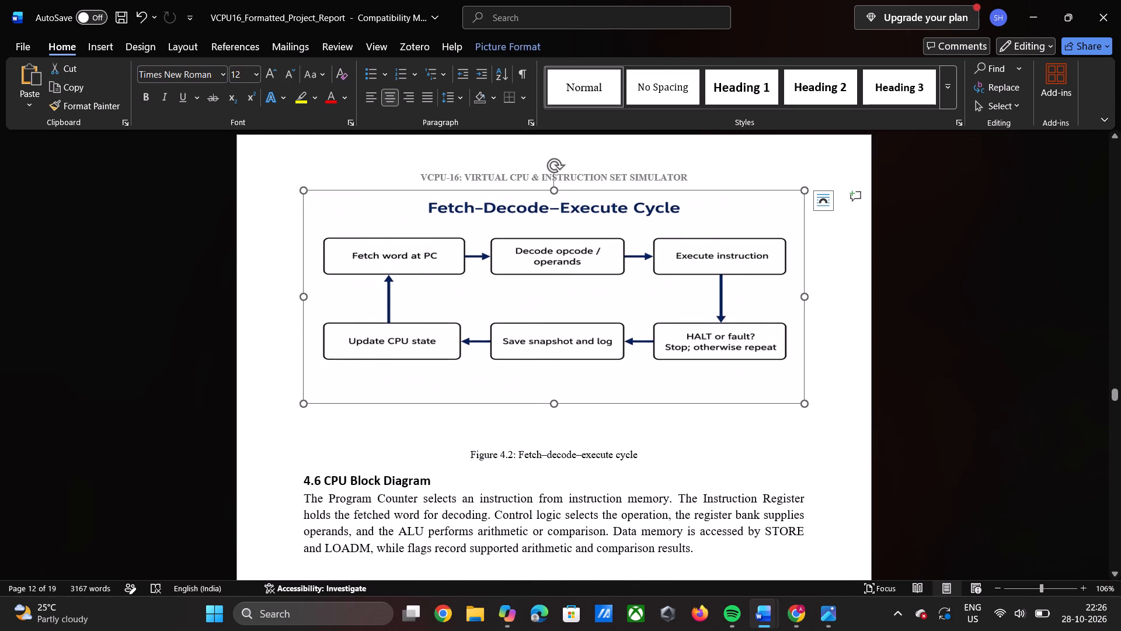
Delete the extra empty lines between the Fetch–Decode–Execute Cycle picture and the Figure 4.2 caption.
left_click(469, 447)
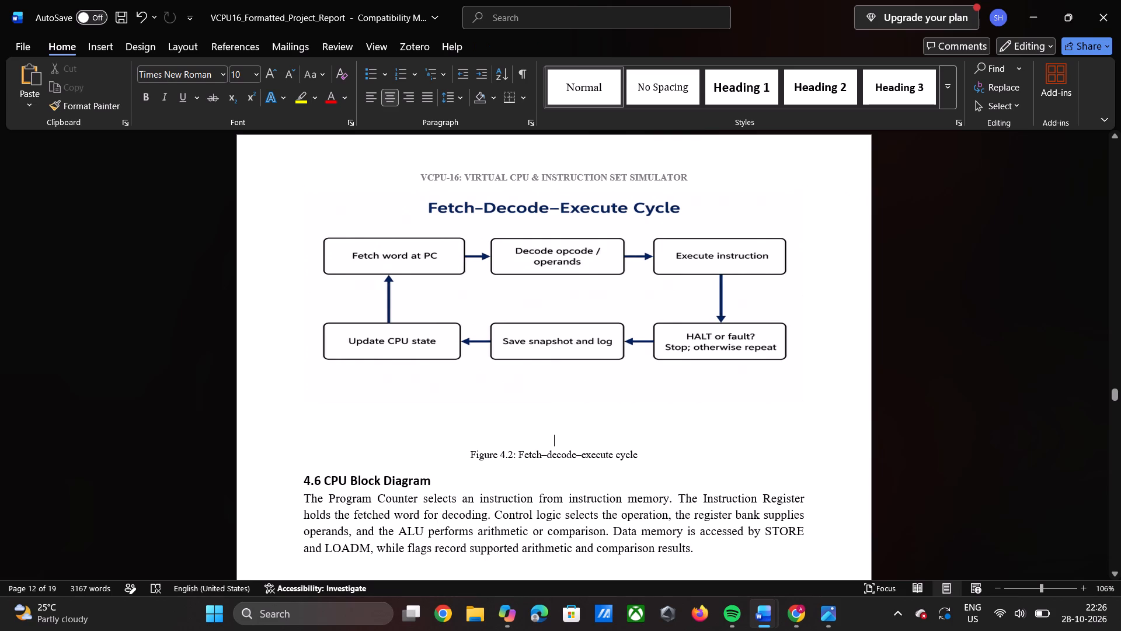
key("BackSpace")
key("BackSpace")
key("BackSpace")
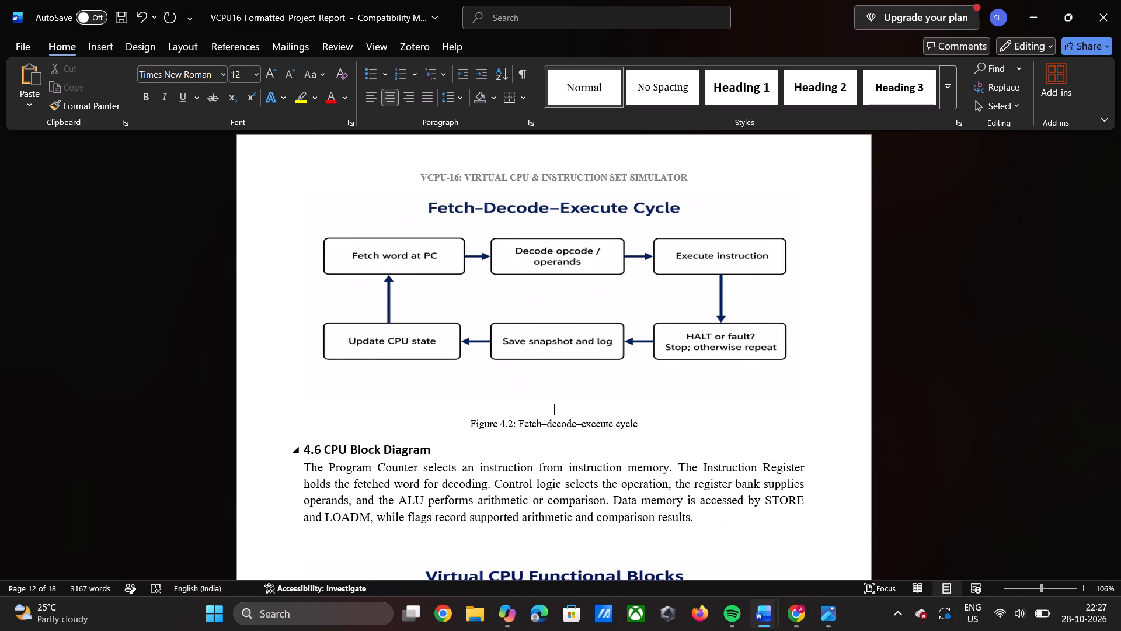
Select the Data Flow Diagram picture in section 4.8, above the Figure 4.4 caption.
scroll(424, 416, "down", 2)
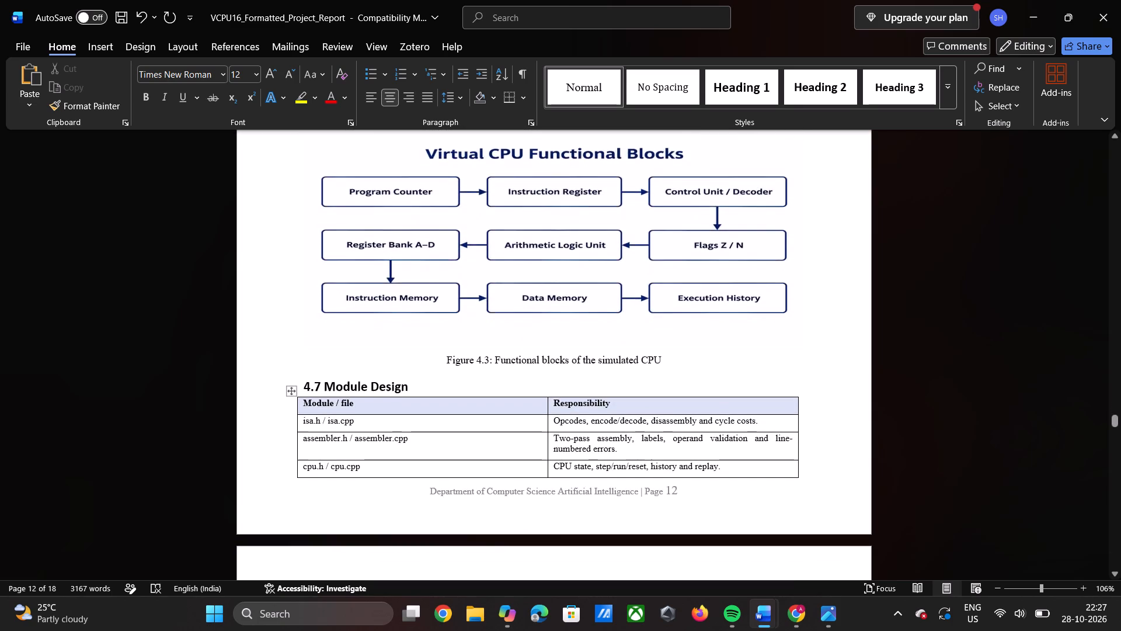
scroll(424, 416, "down", 5)
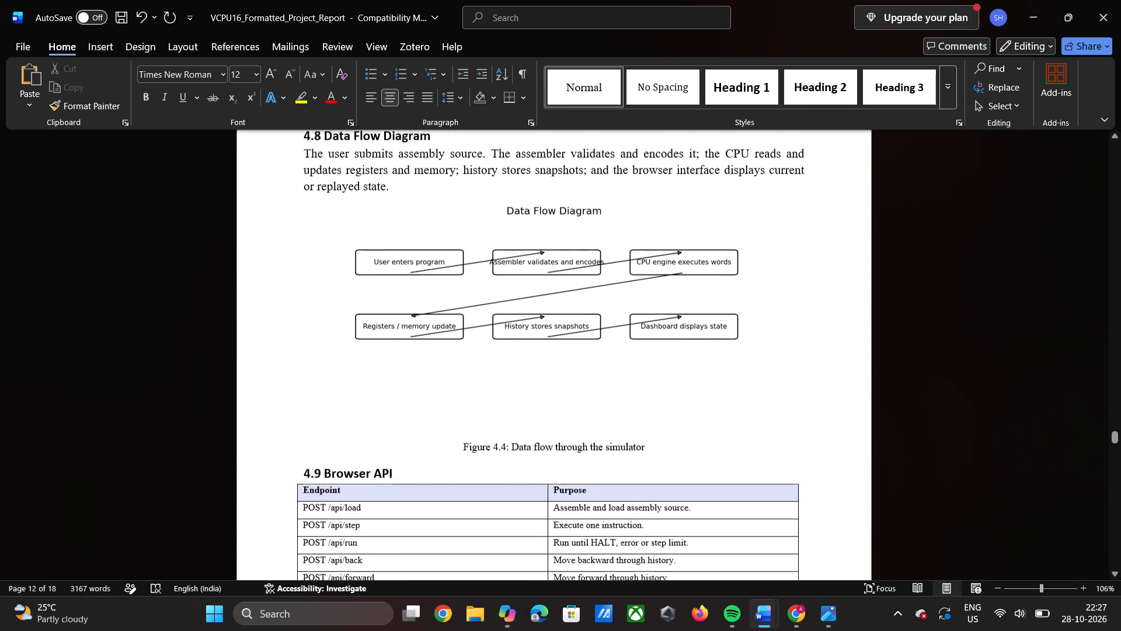
scroll(424, 416, "down", 1)
scroll(424, 416, "up", 2)
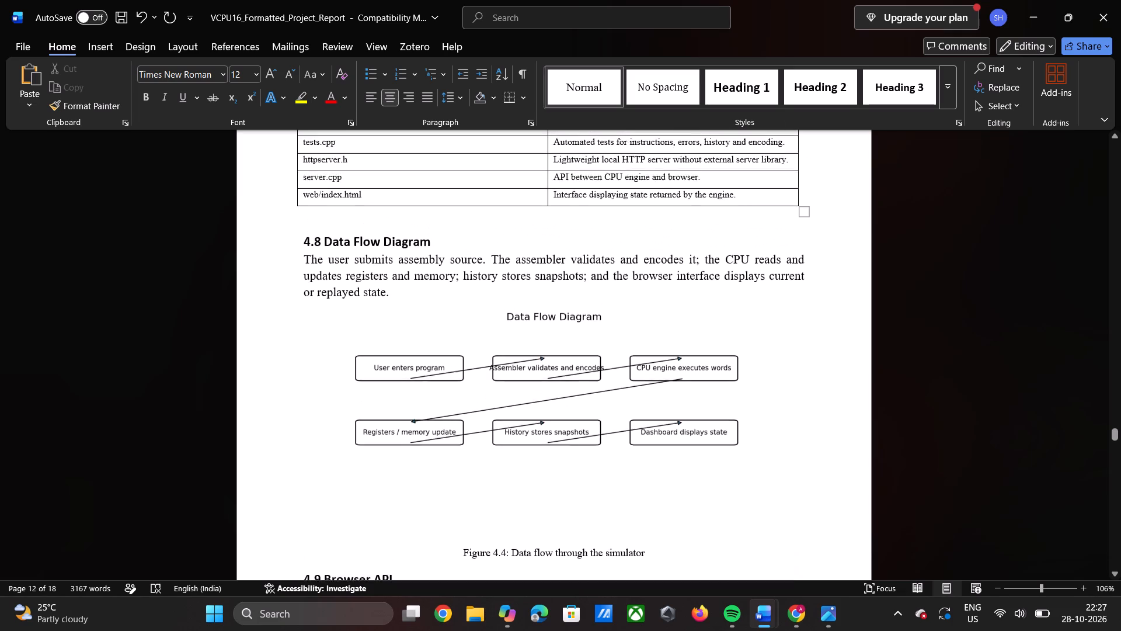
right_click(424, 416)
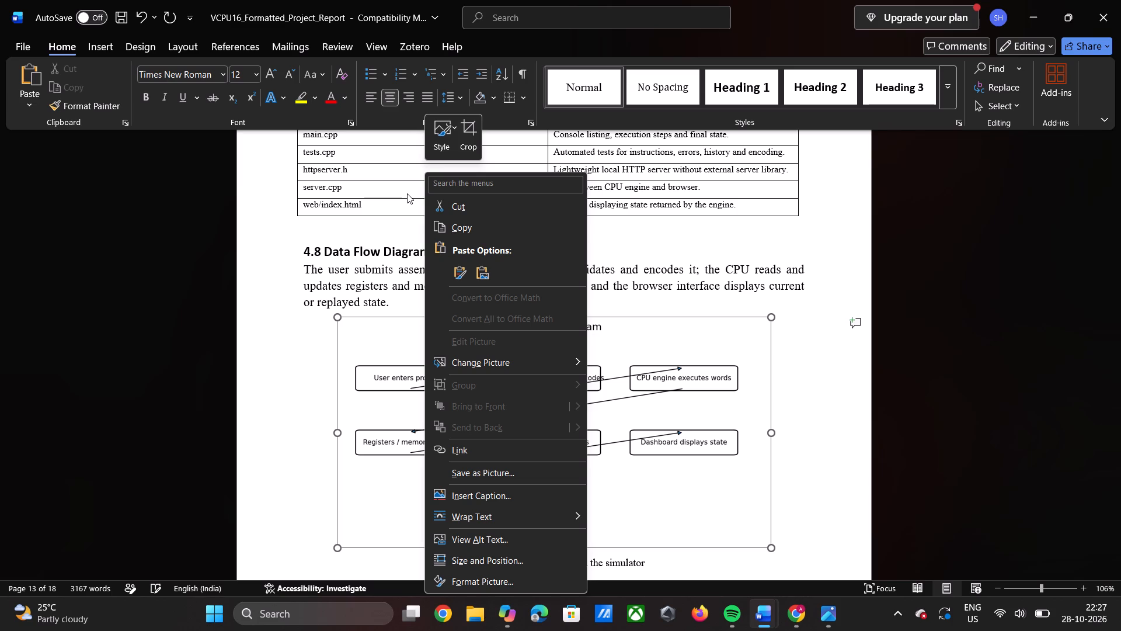
left_click(217, 360)
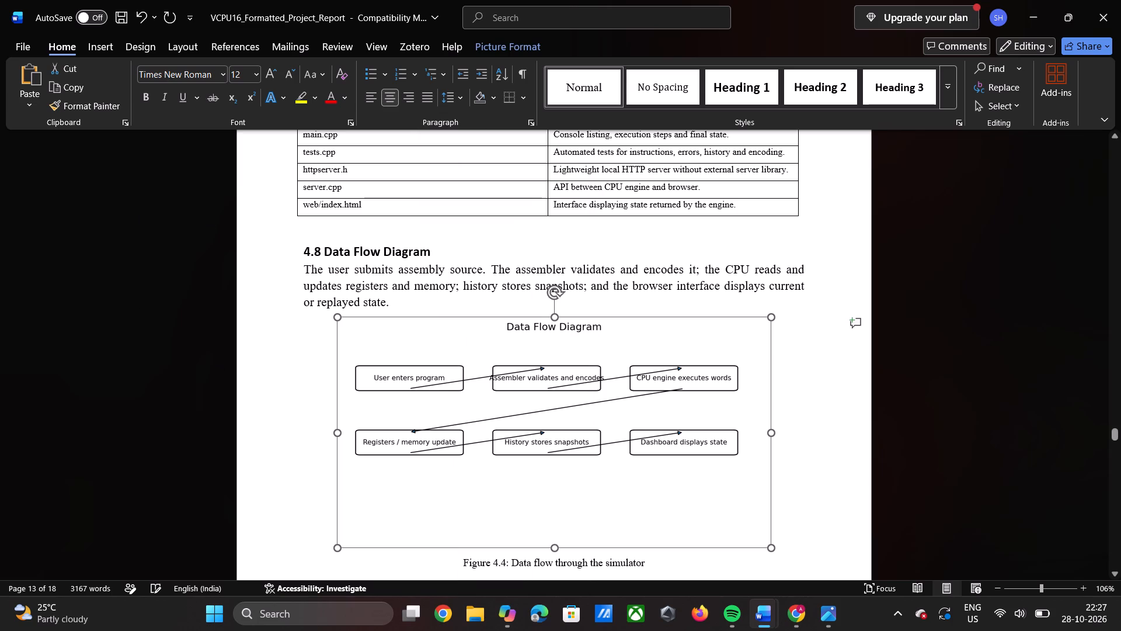
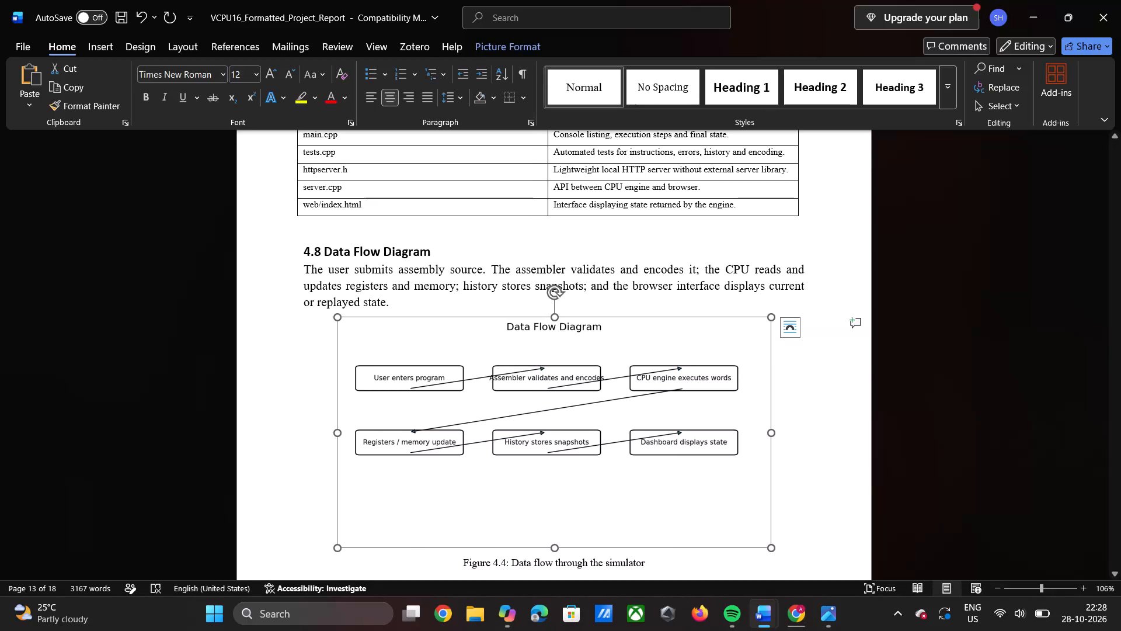
Copy the old Data Flow Diagram picture and send it to the Generate diagrams conversation in ChatGPT, with no added text.
right_click(370, 493)
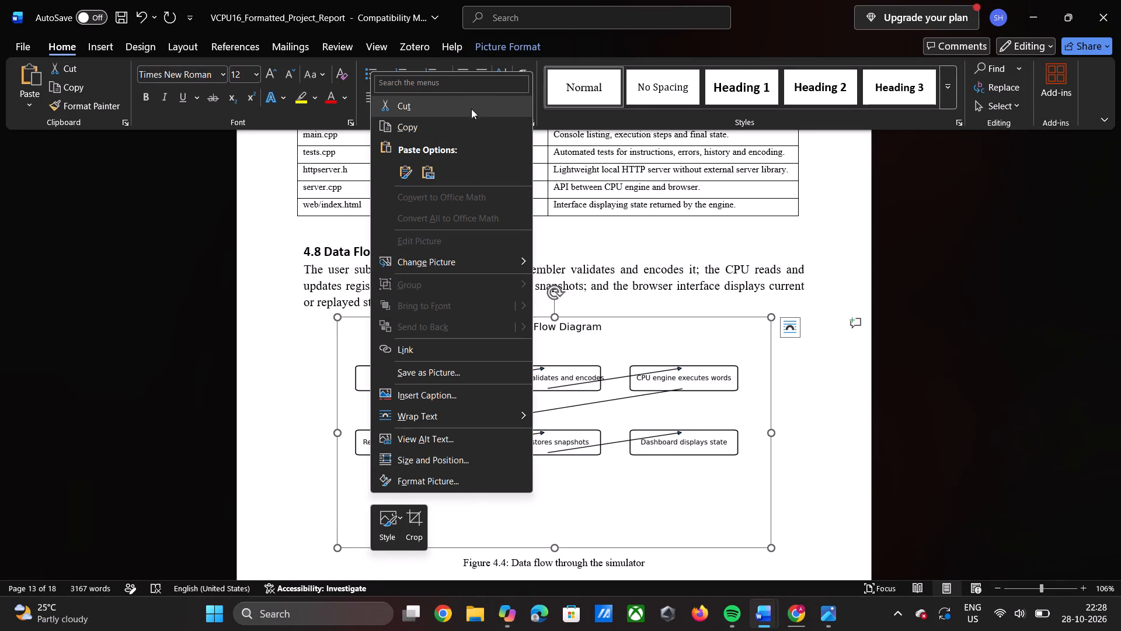
left_click(461, 120)
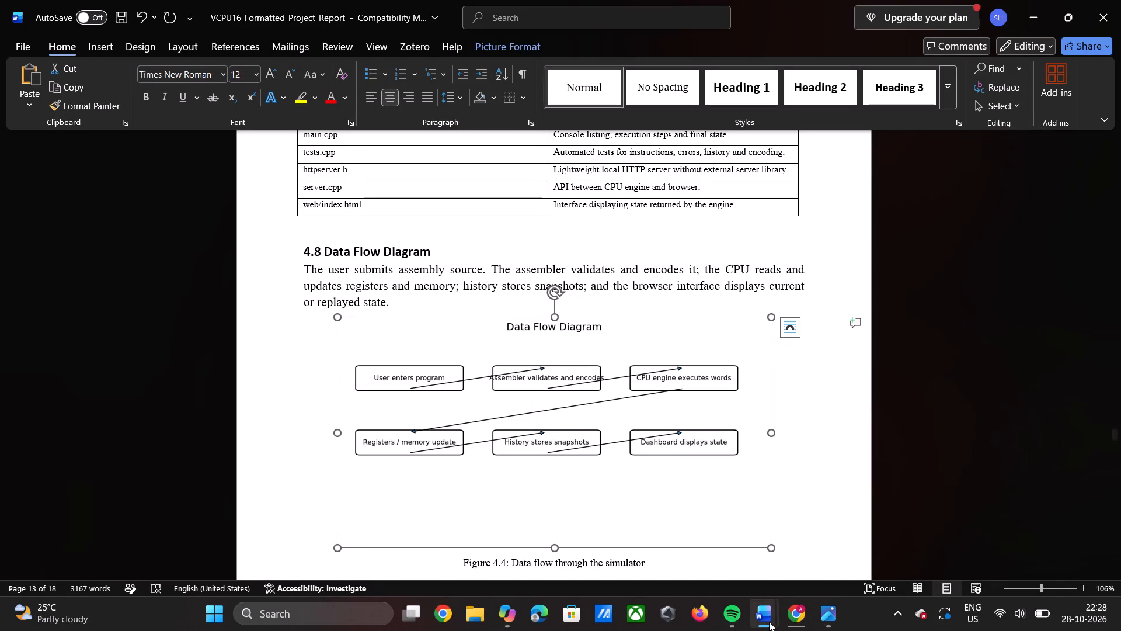
left_click(790, 626)
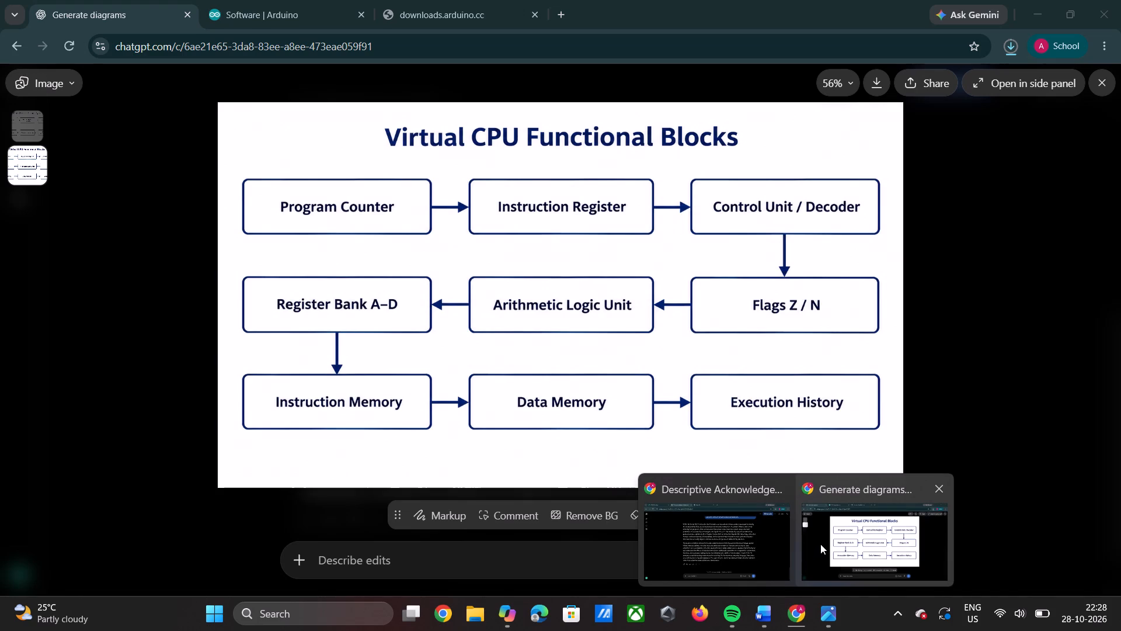
left_click(820, 544)
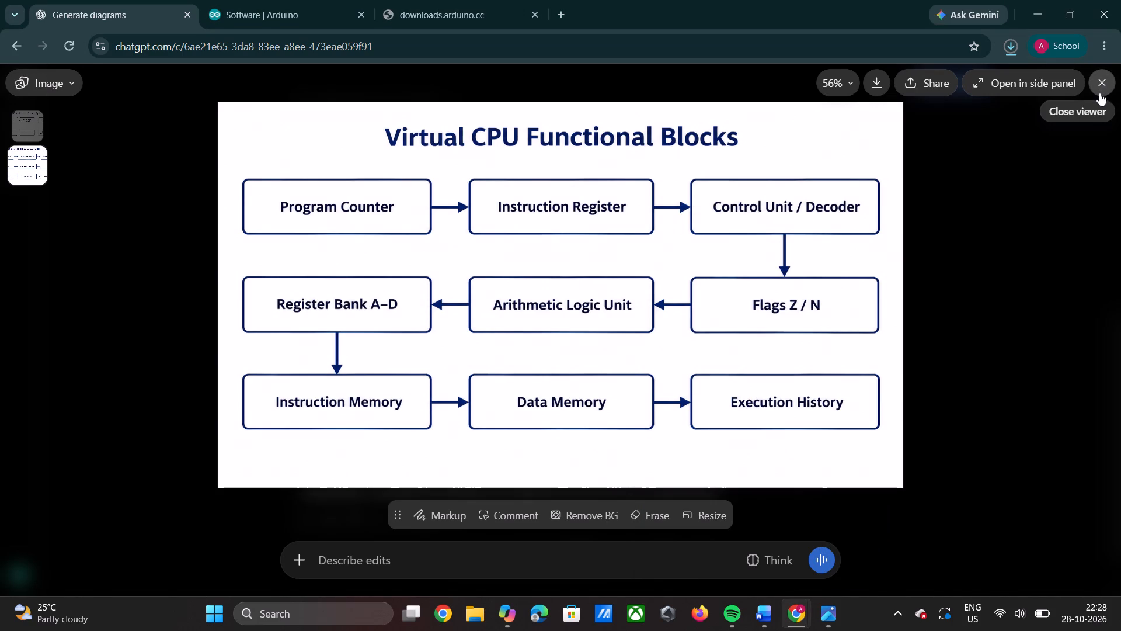
left_click(1105, 89)
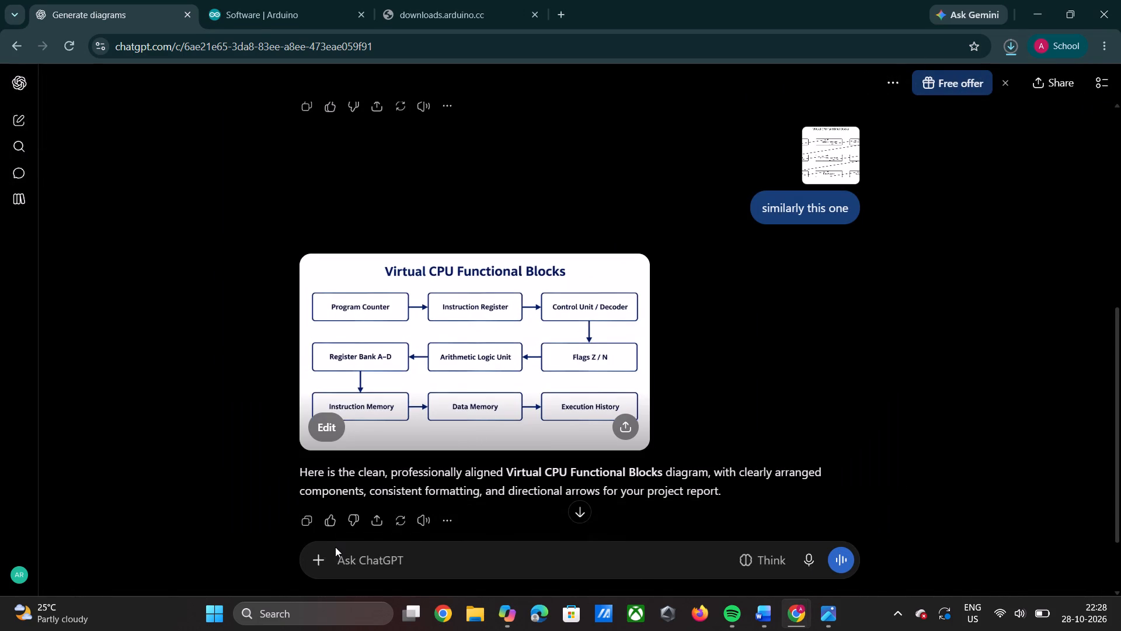
key("ctrl+v")
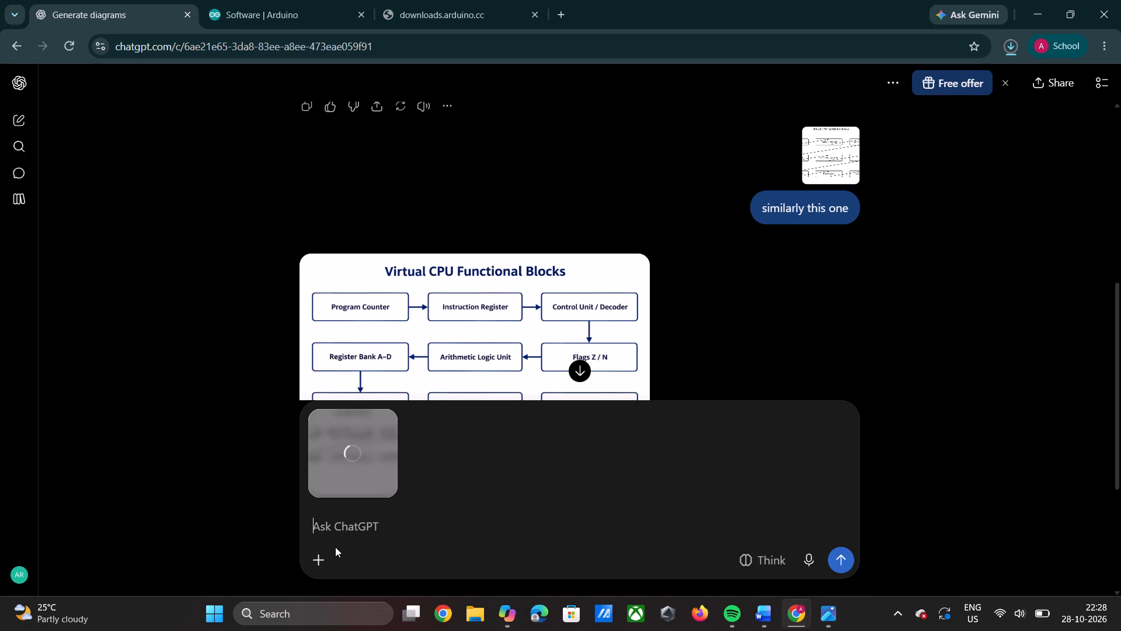
key("Return")
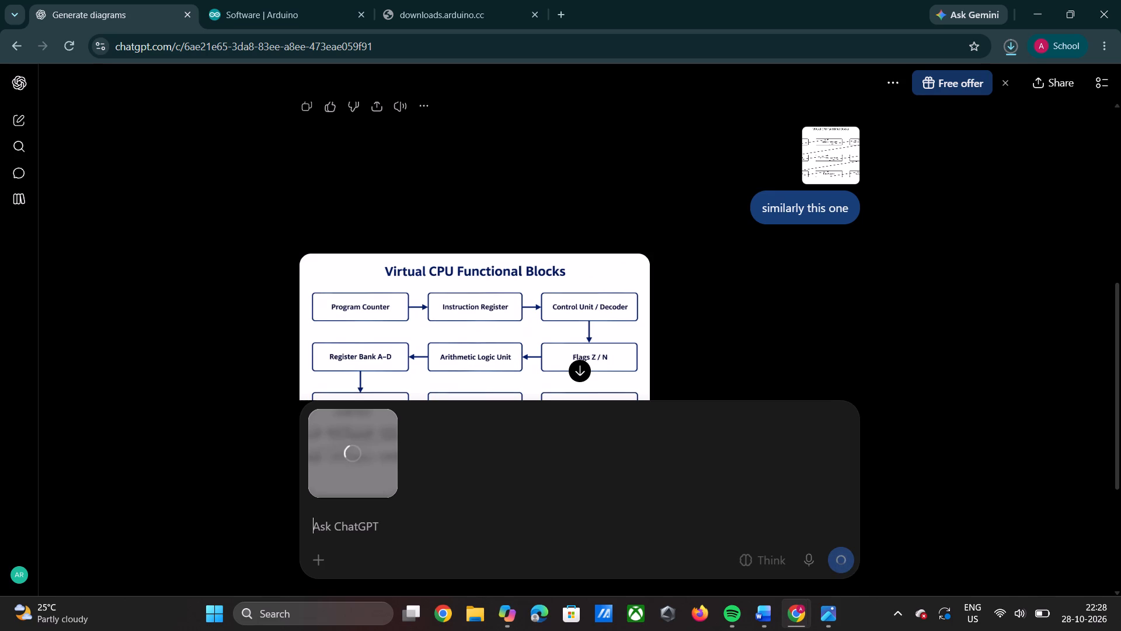
Reload the Arduino App Lab installer's download page and pause the ongoing ArduinoAppLab_0.11.0 installer download.
left_click(253, 23)
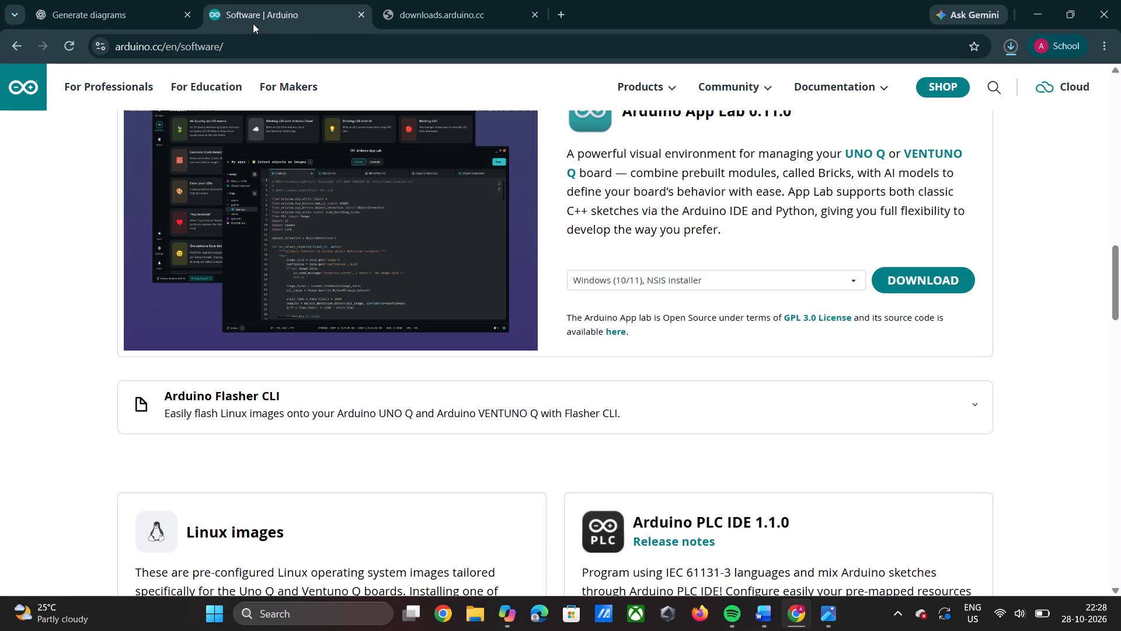
left_click(499, 17)
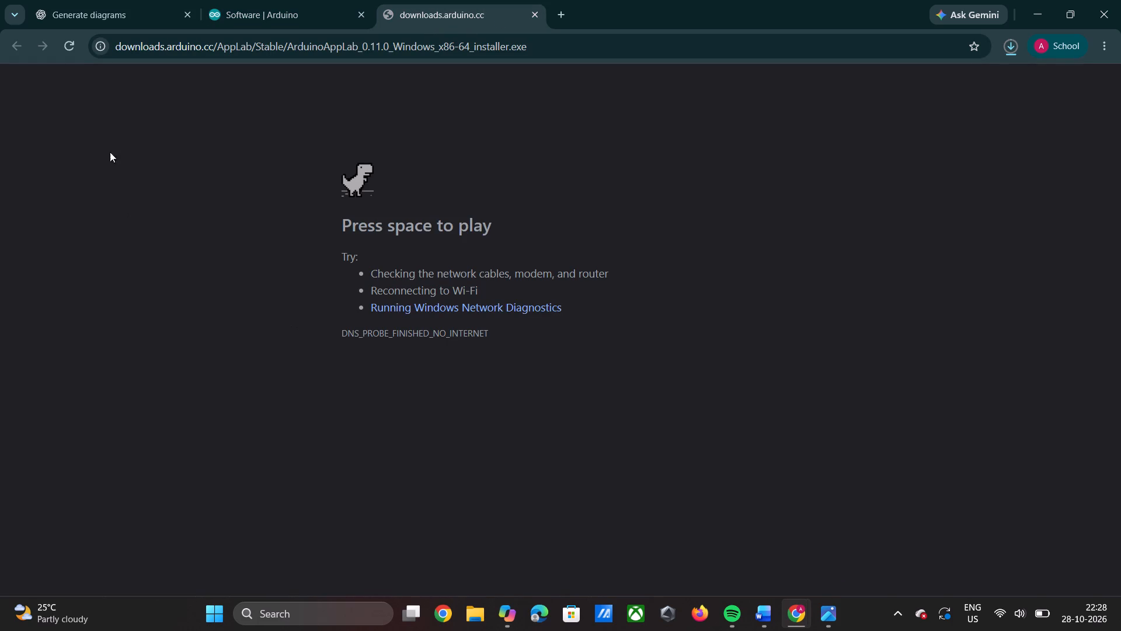
left_click(73, 48)
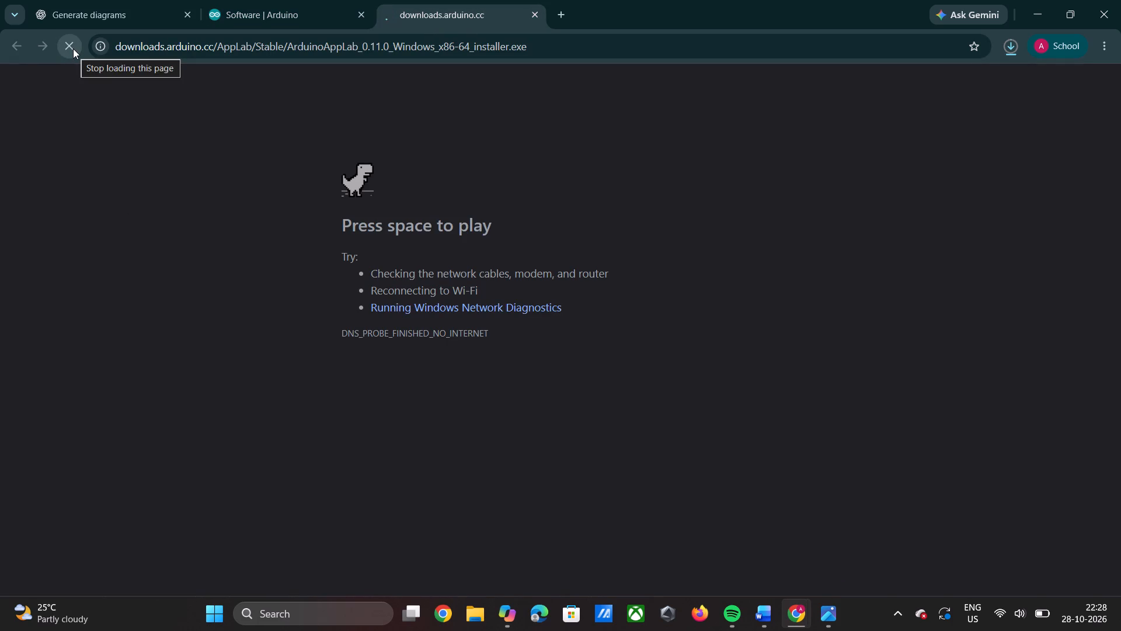
left_click(1014, 50)
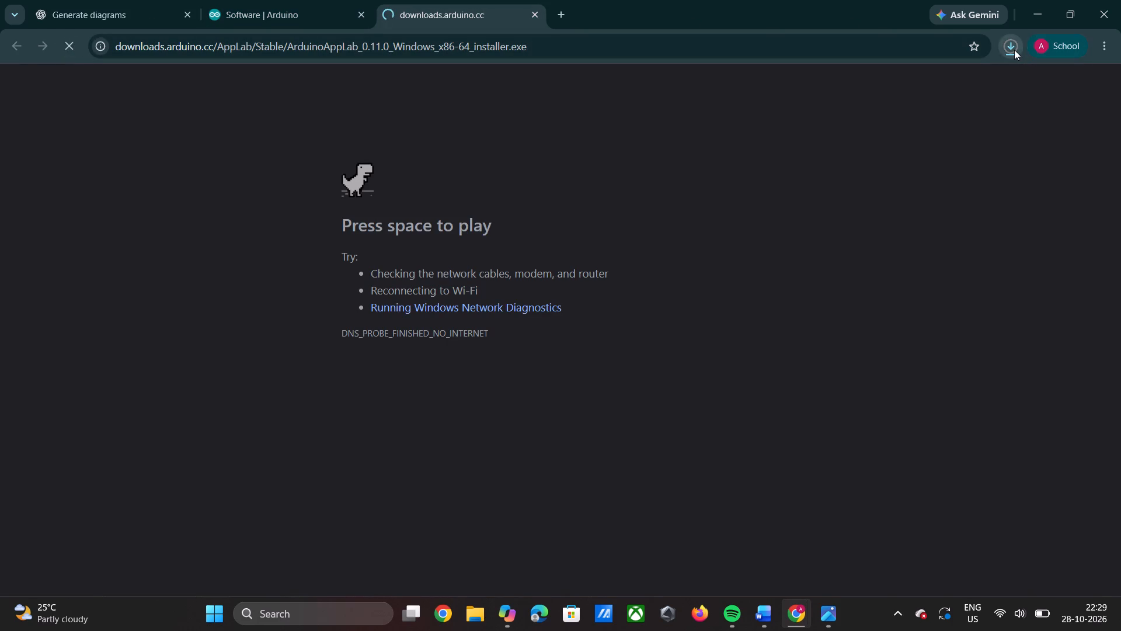
left_click(625, 38)
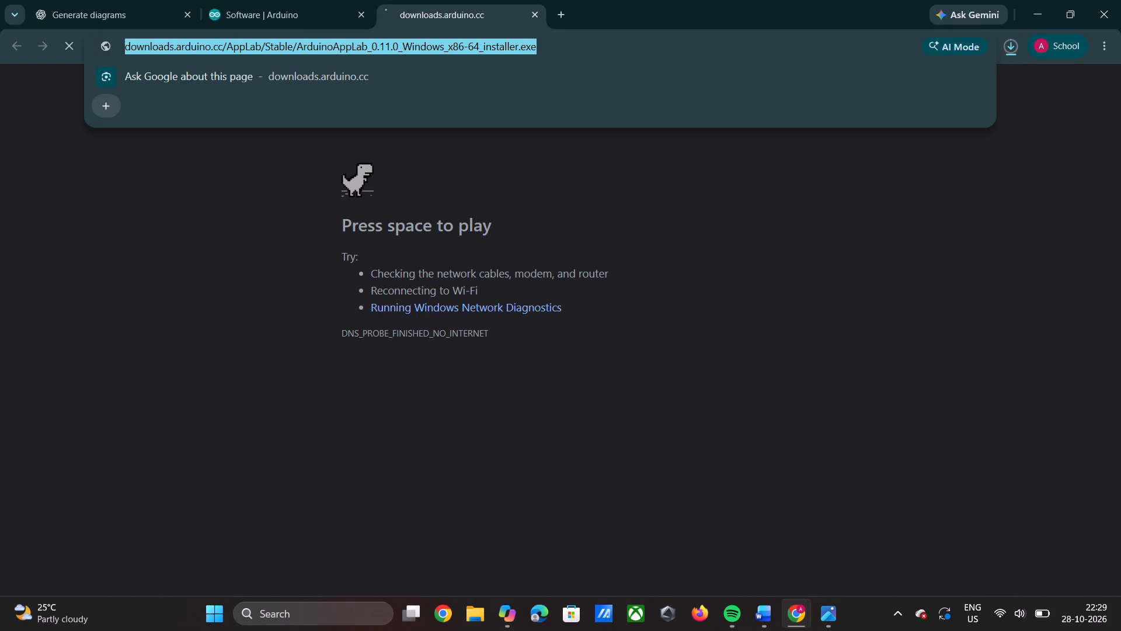
left_click(490, 379)
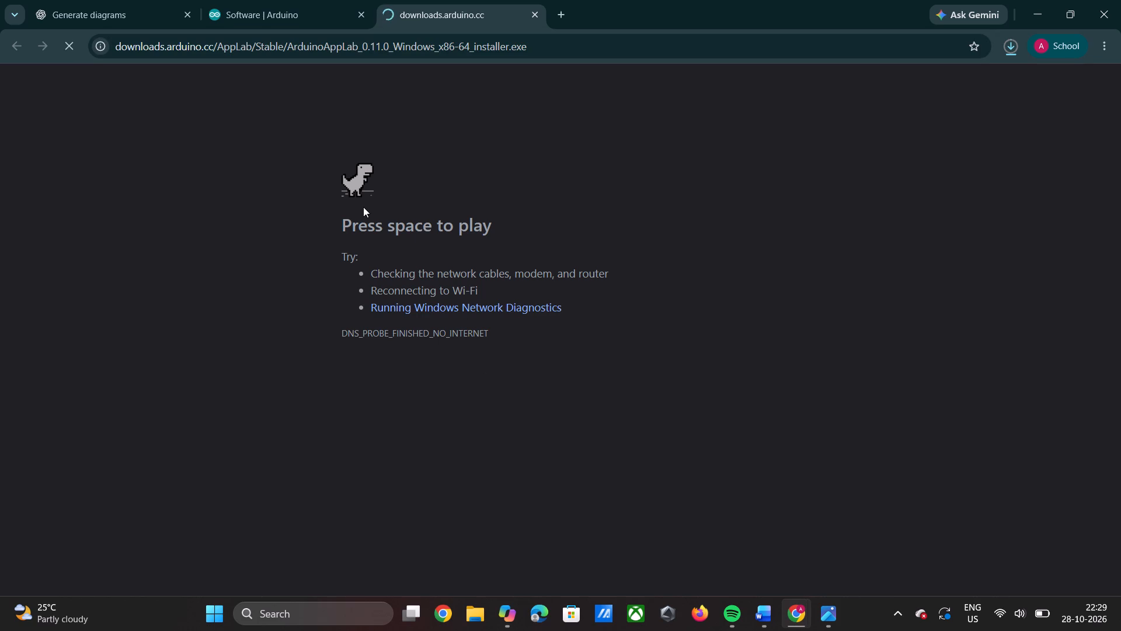
left_click(998, 52)
left_click(1018, 53)
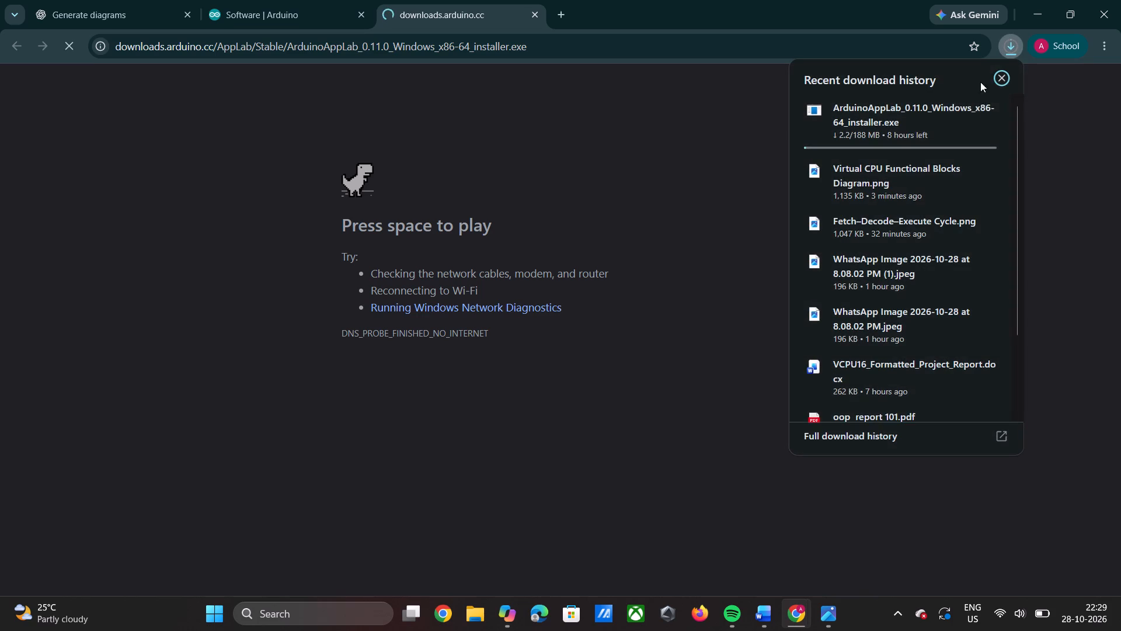
left_click(960, 114)
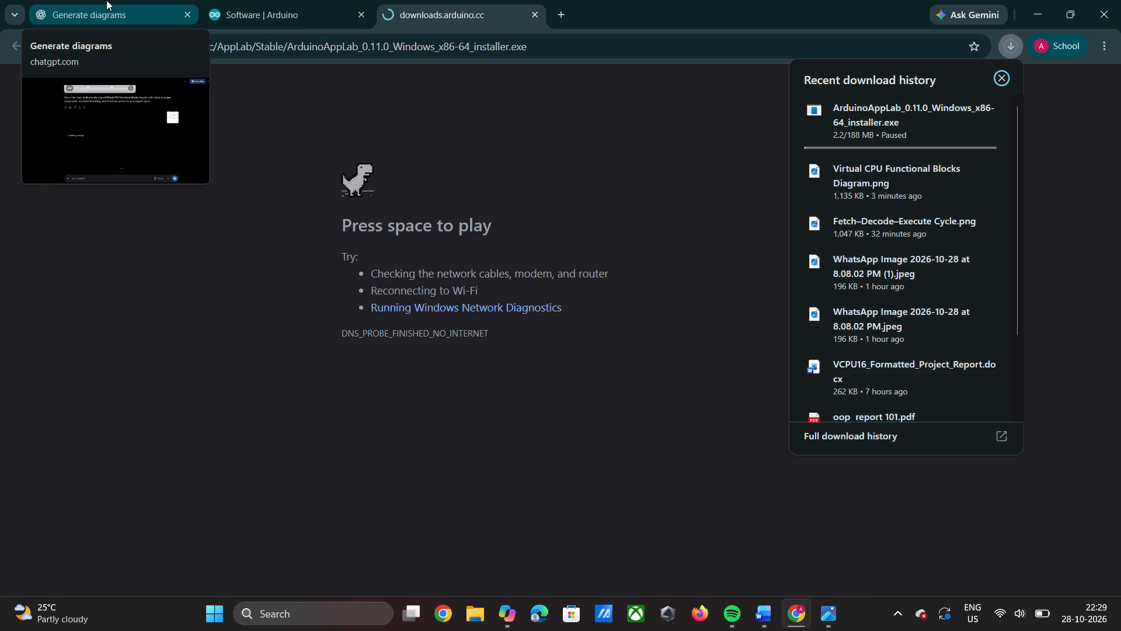
Cancel the duplicate ArduinoAppLab_0.11.0 installer (1) download.
left_click(306, 4)
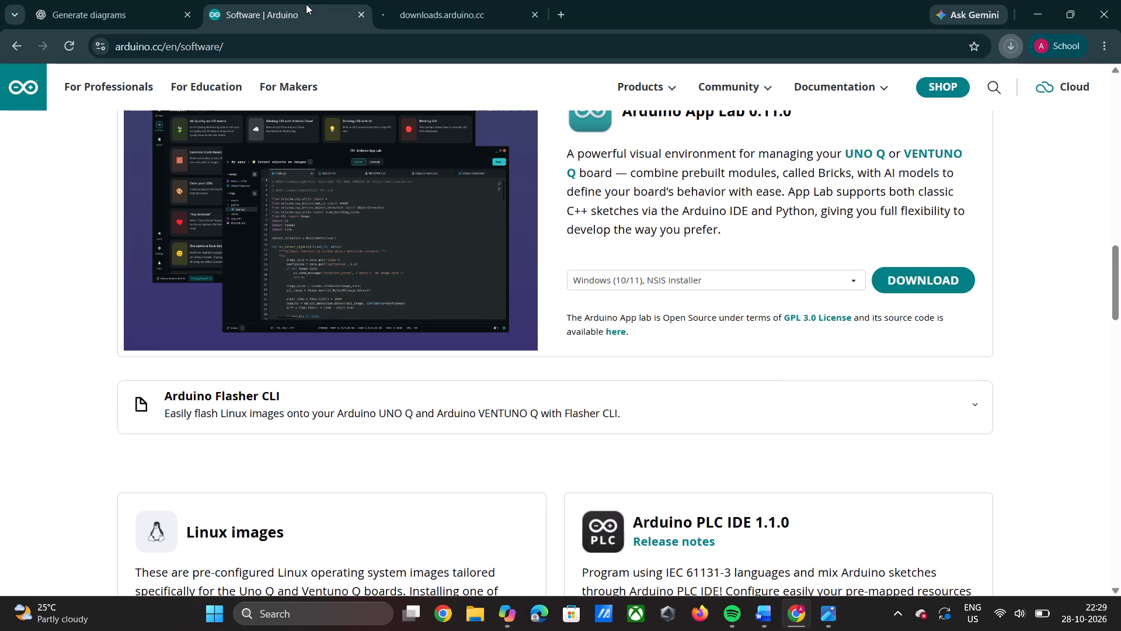
scroll(855, 255, "up", 8)
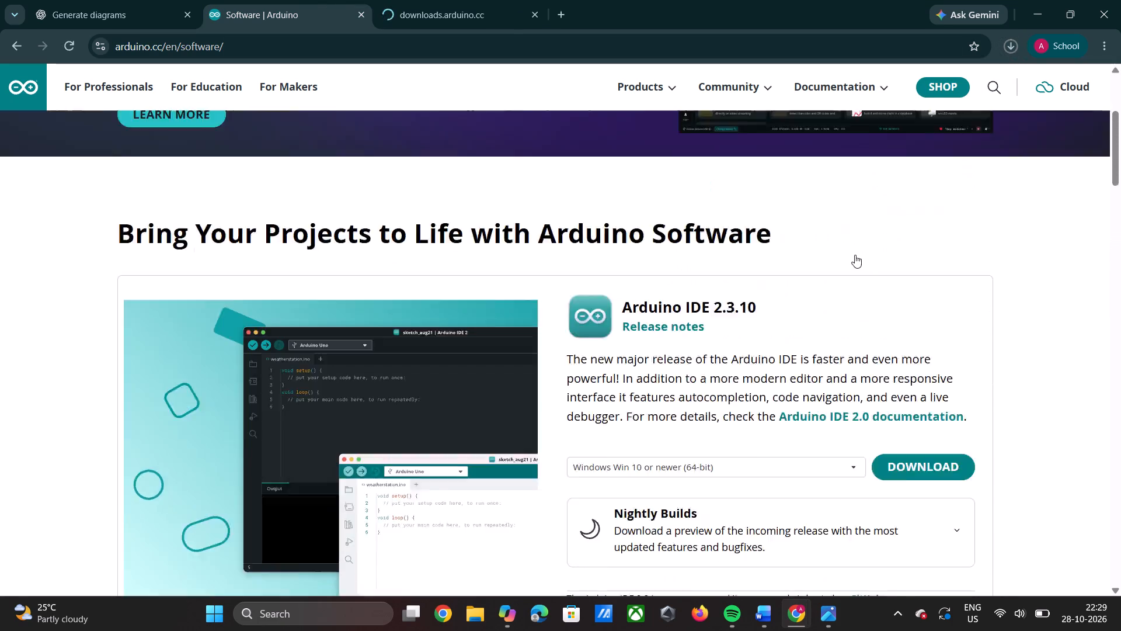
scroll(855, 255, "down", 4)
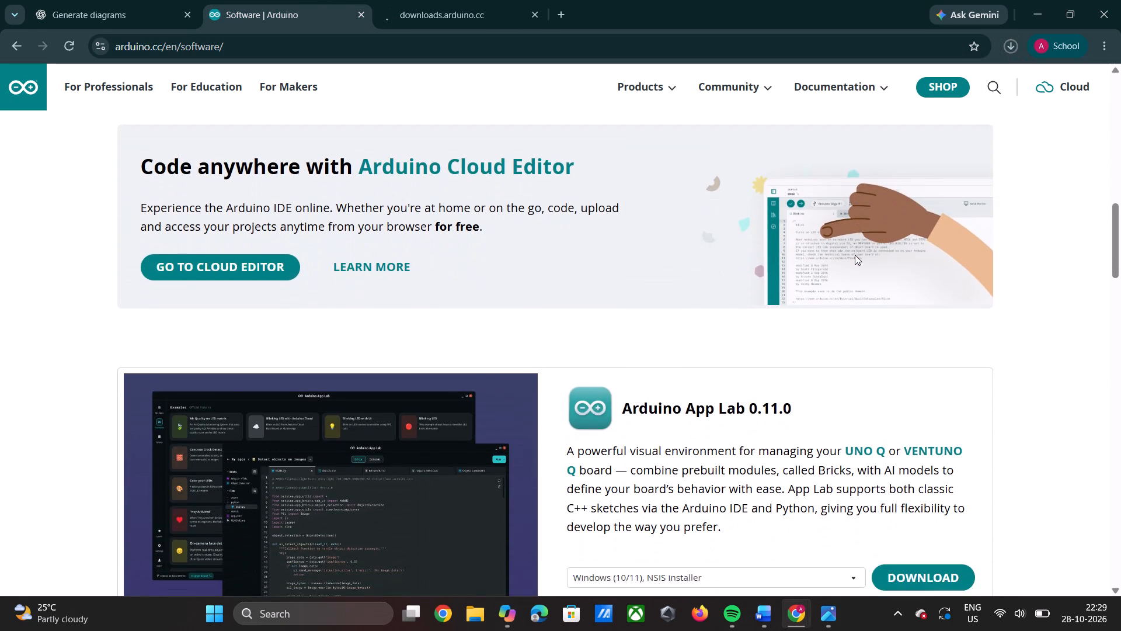
scroll(657, 469, "down", 6)
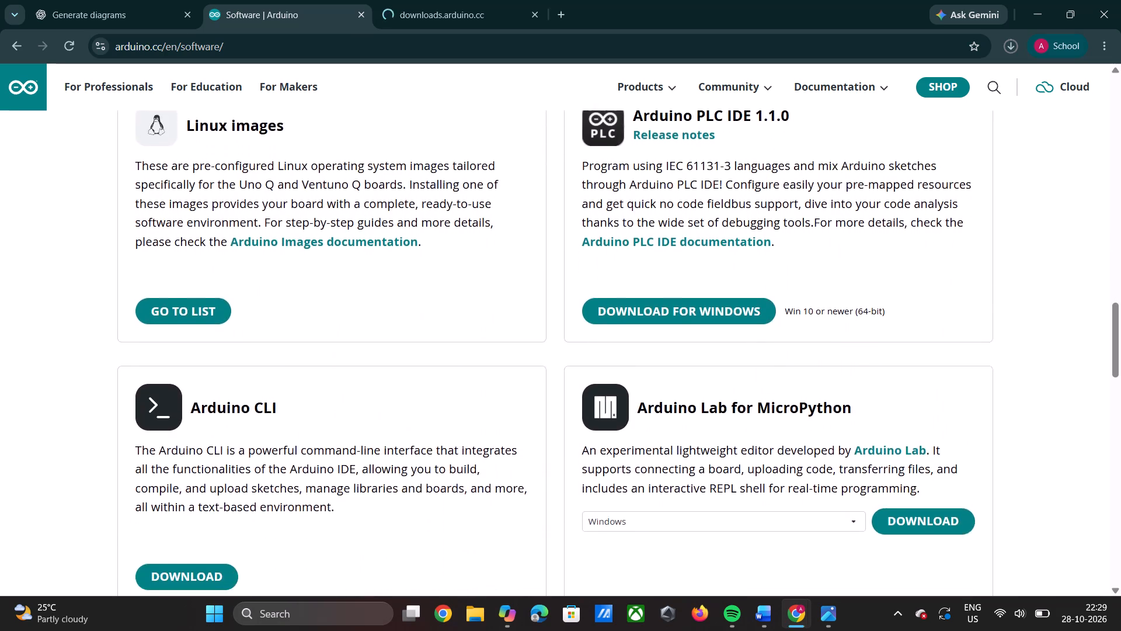
scroll(657, 469, "down", 6)
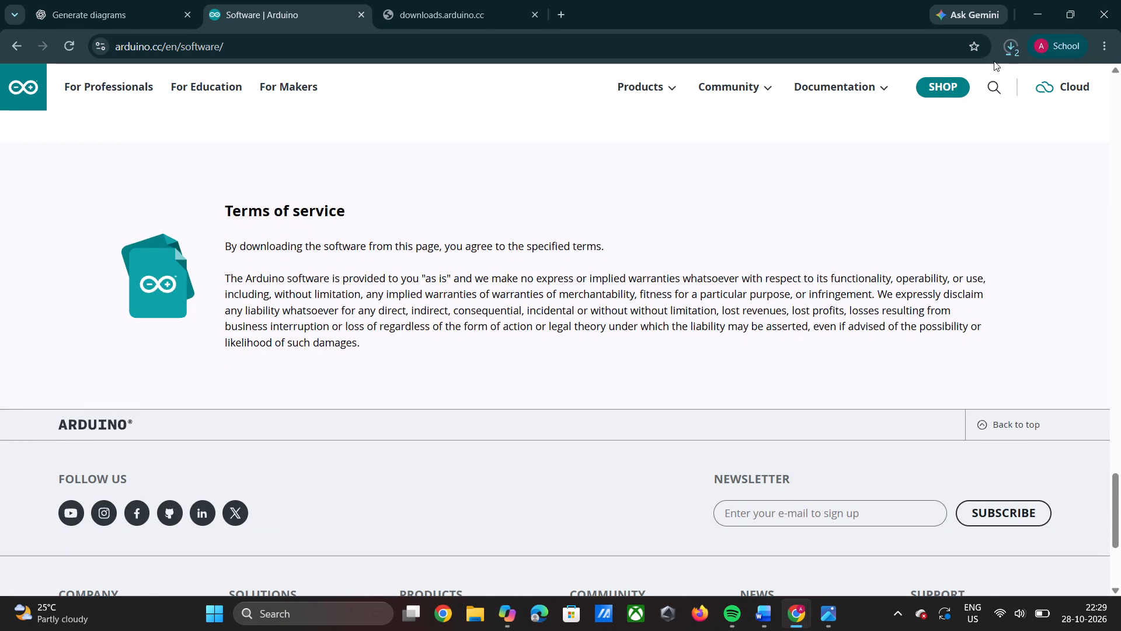
left_click(1007, 51)
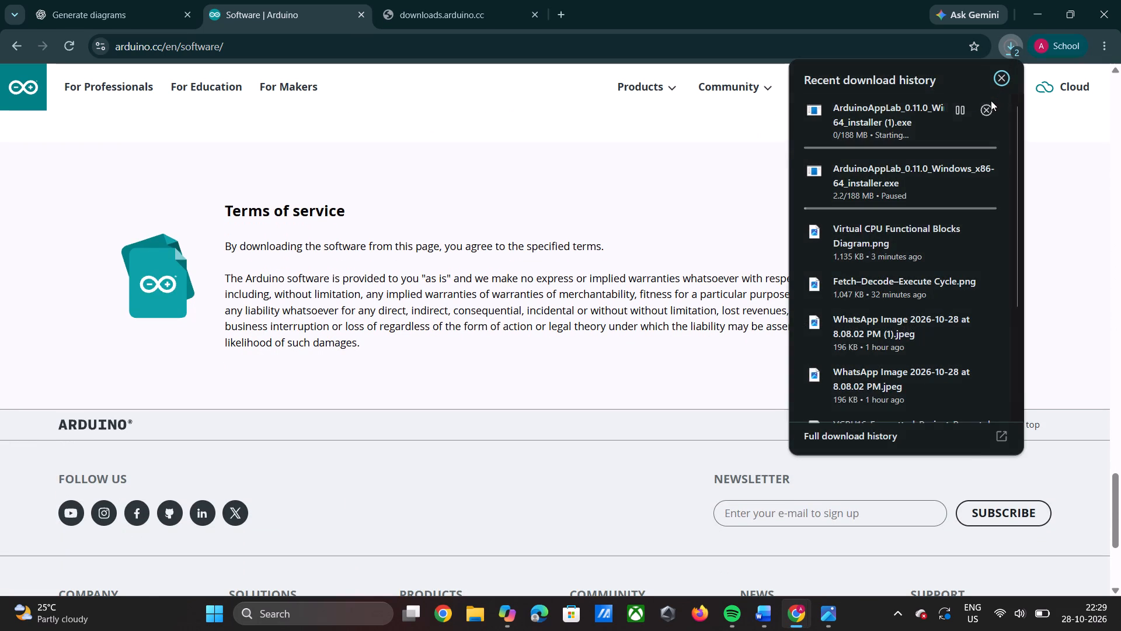
left_click(983, 115)
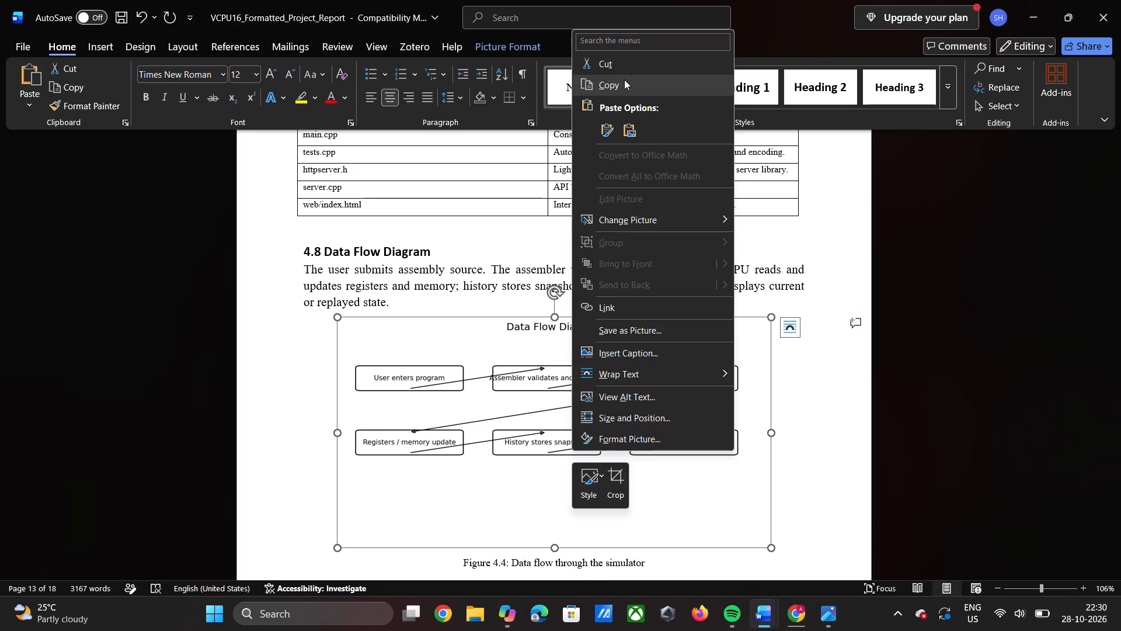
left_click(617, 67)
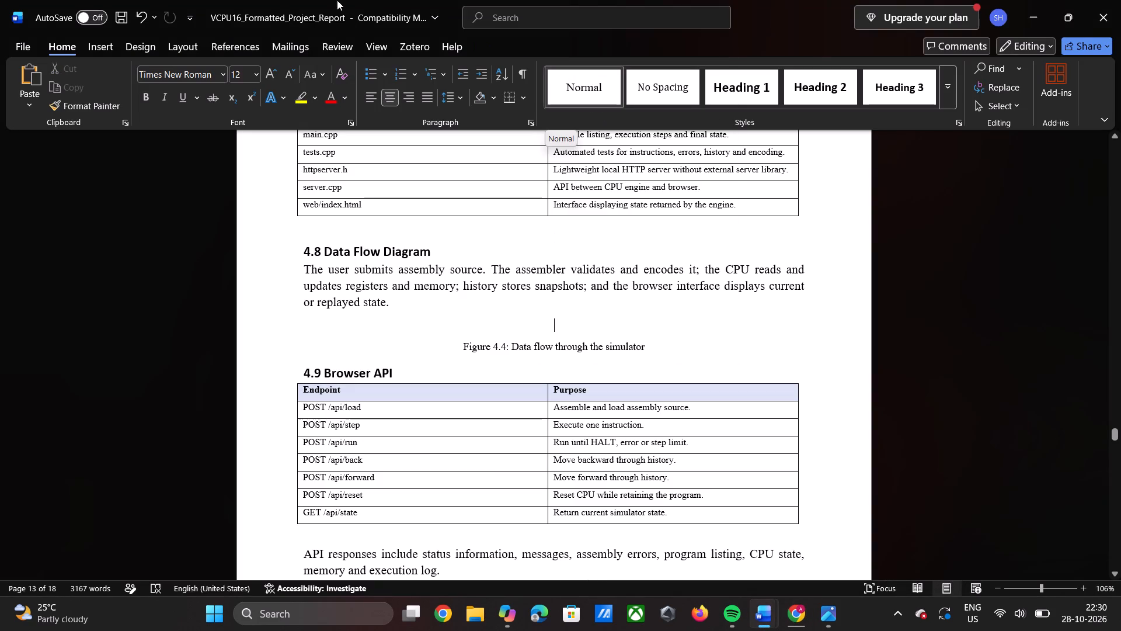
Insert the downloaded Data Flow Diagram picture from this device above the Figure 4.4 caption.
left_click(104, 36)
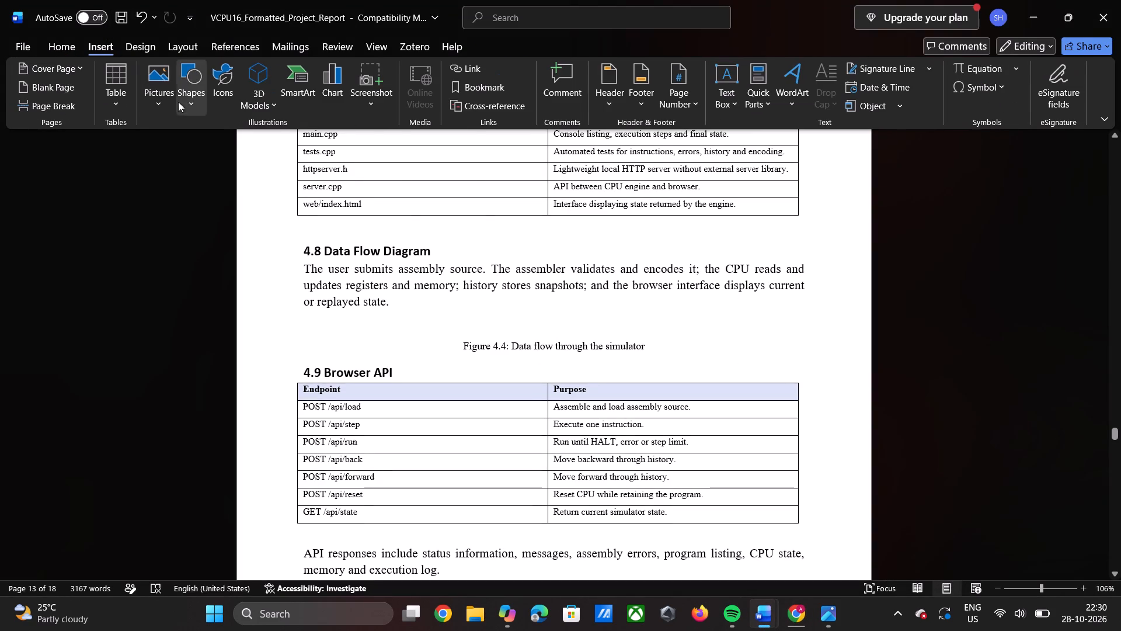
double_click(163, 107)
left_click(163, 107)
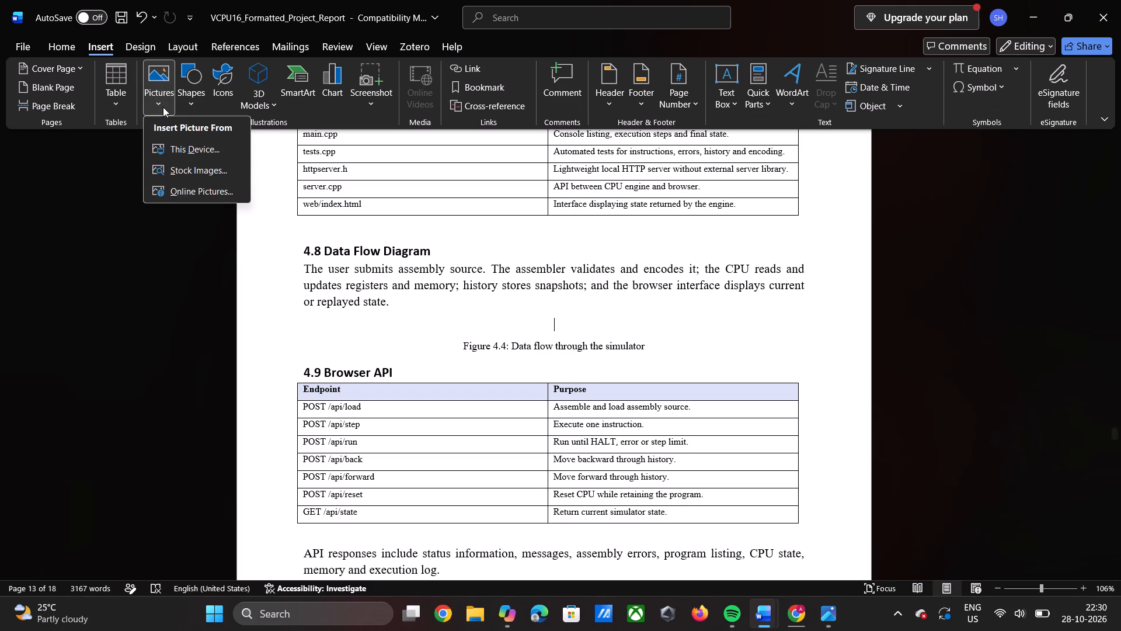
left_click(184, 147)
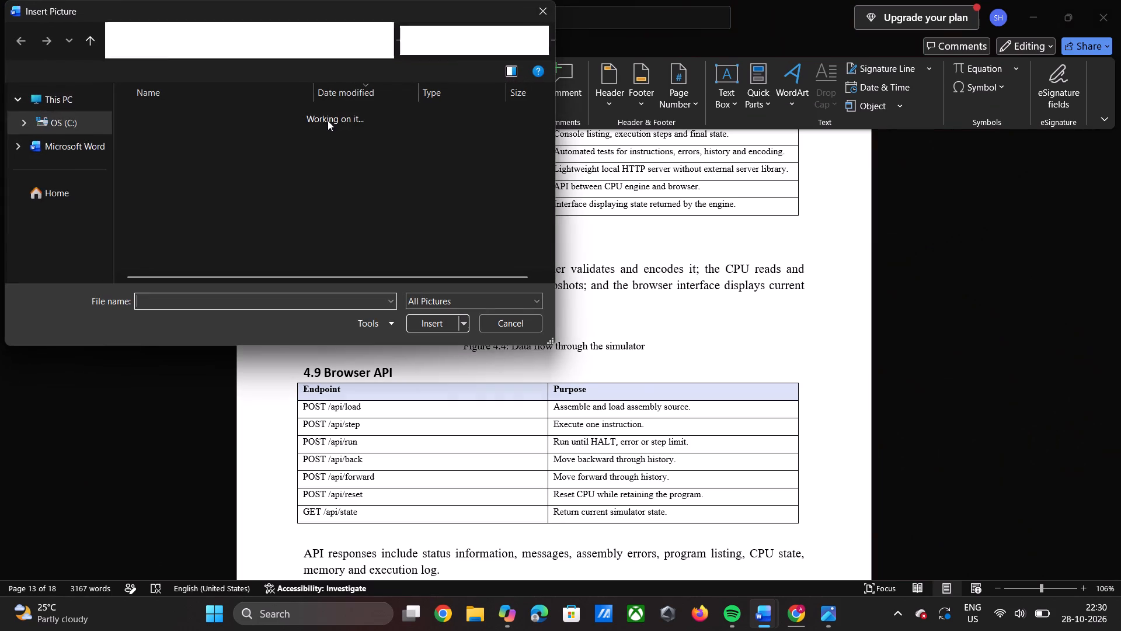
double_click(214, 139)
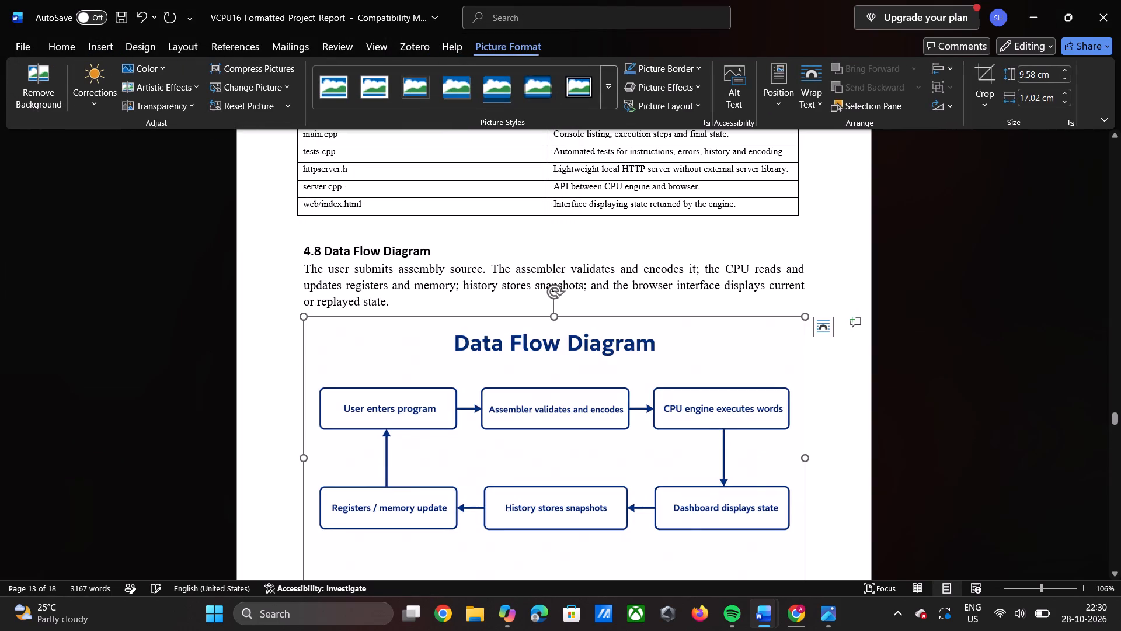
left_click(548, 379)
scroll(548, 379, "down", 3)
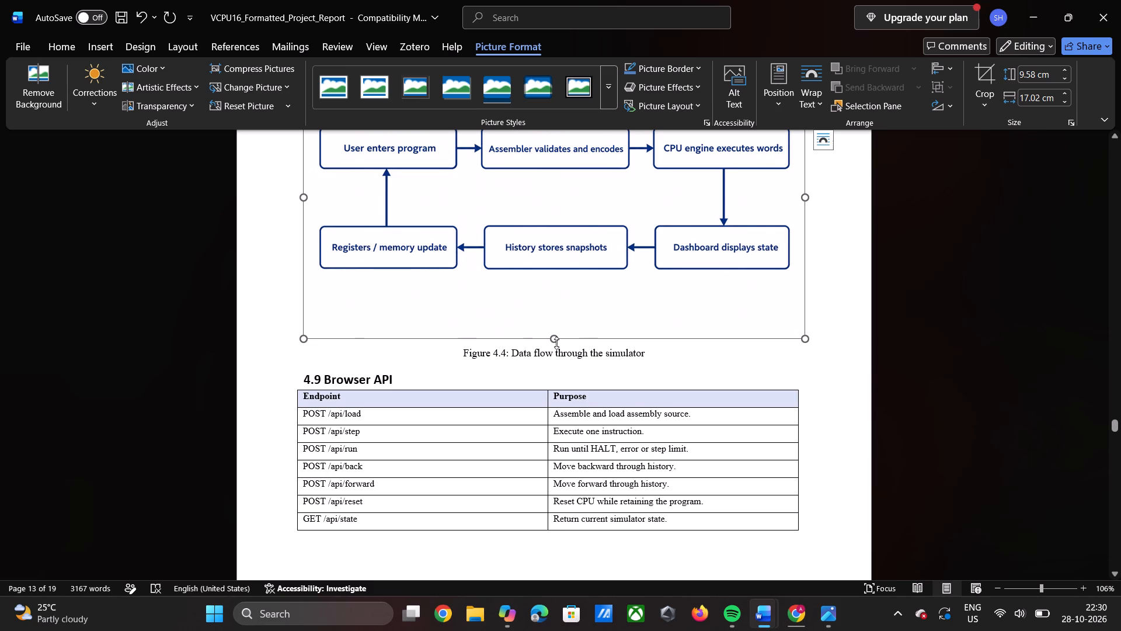
Reduce the height of the Data Flow Diagram picture above the Figure 4.4 caption to about 7.06 cm, using only vertical resizing.
left_click_drag(552, 338, 546, 306)
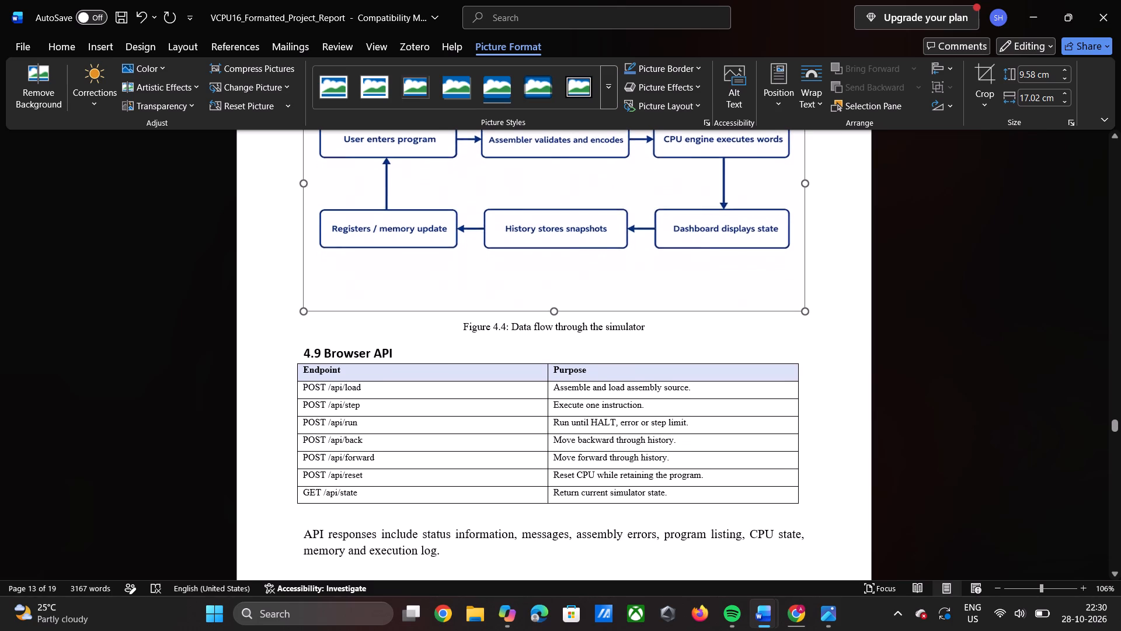
left_click_drag(546, 306, 552, 233)
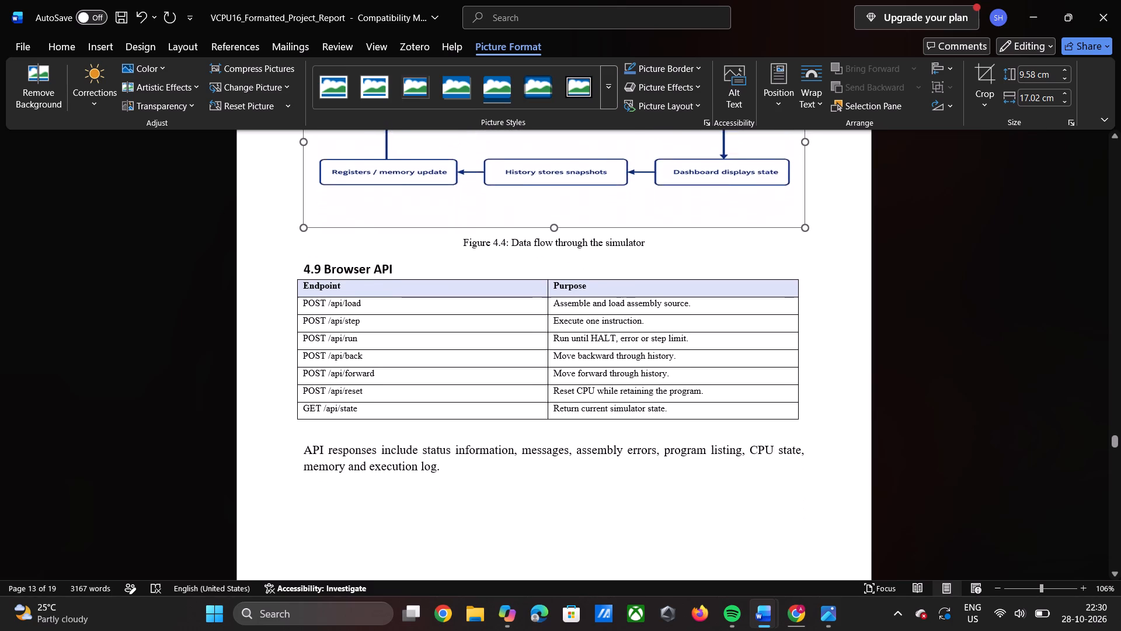
left_click_drag(552, 233, 546, 265)
Review the report's layout from section 4.9 through the Conclusion and References to check the pages after the resized picture.
scroll(546, 265, "down", 3)
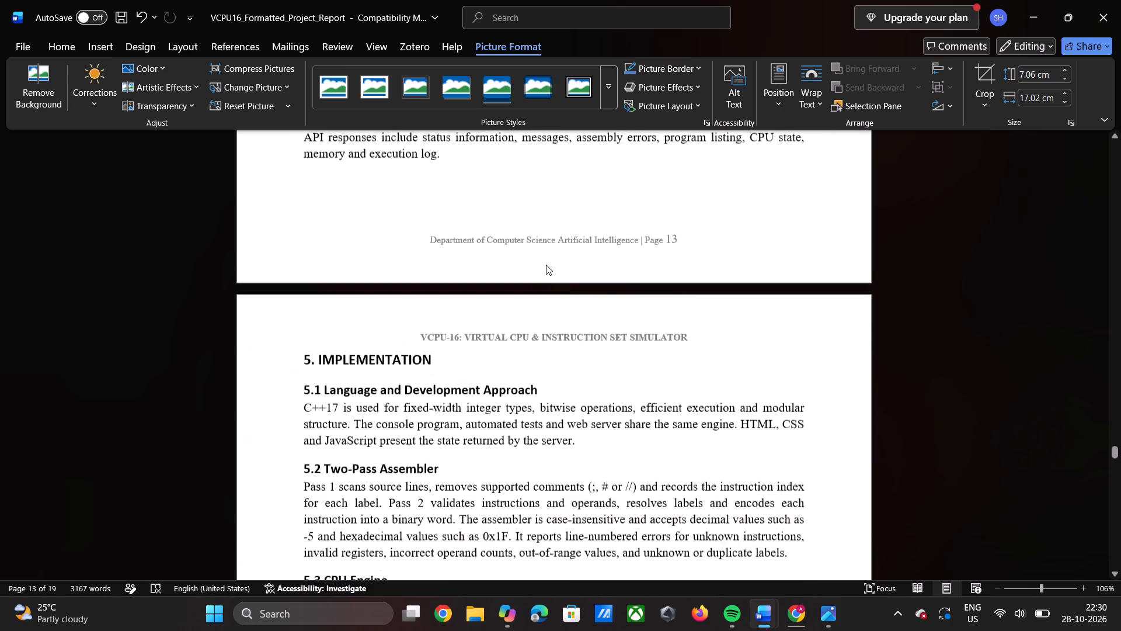
scroll(546, 265, "down", 4)
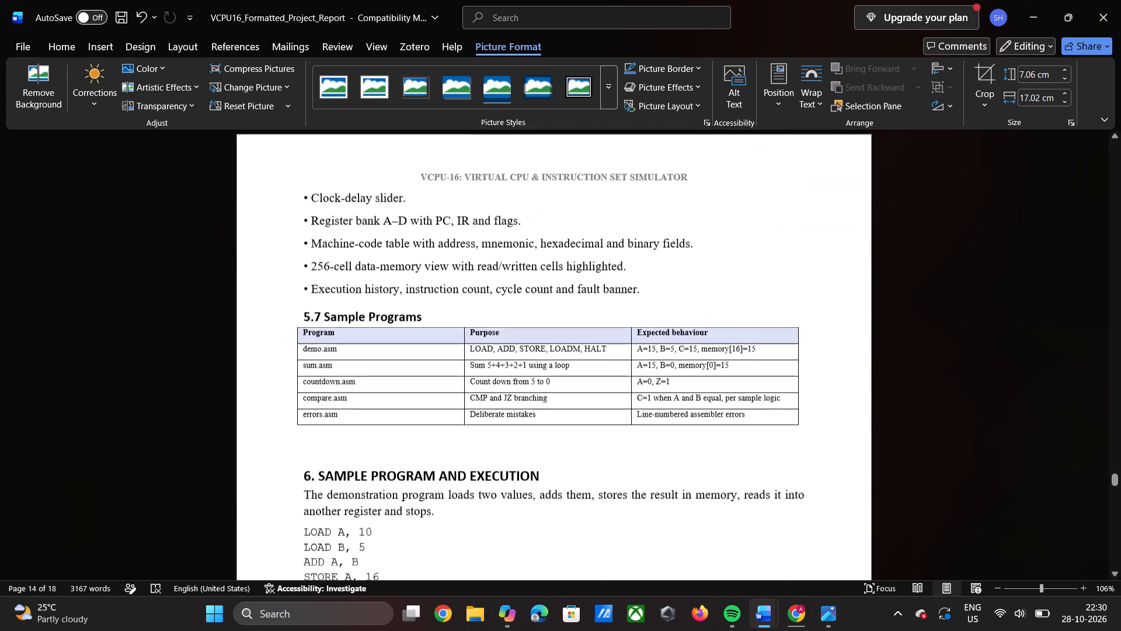
scroll(546, 265, "down", 3)
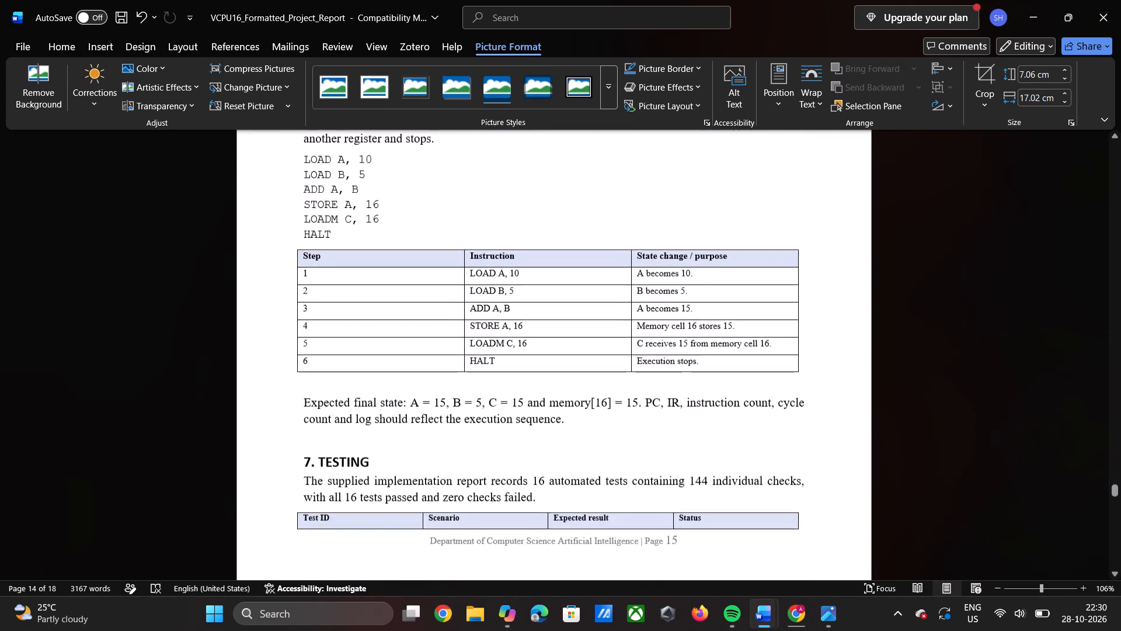
scroll(546, 265, "down", 10)
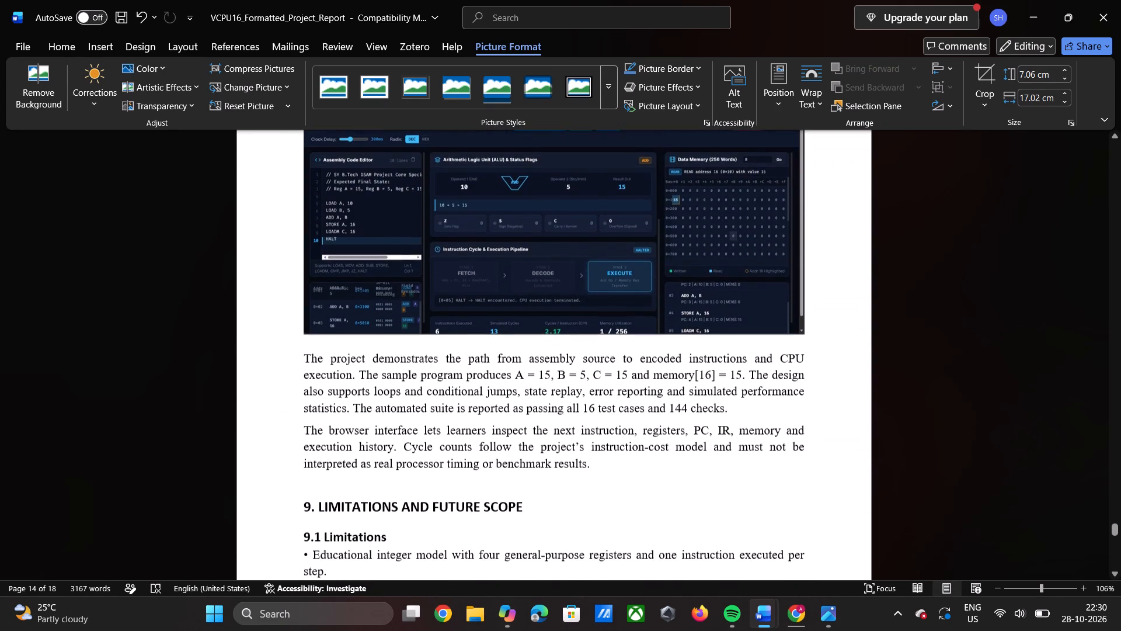
scroll(546, 265, "down", 3)
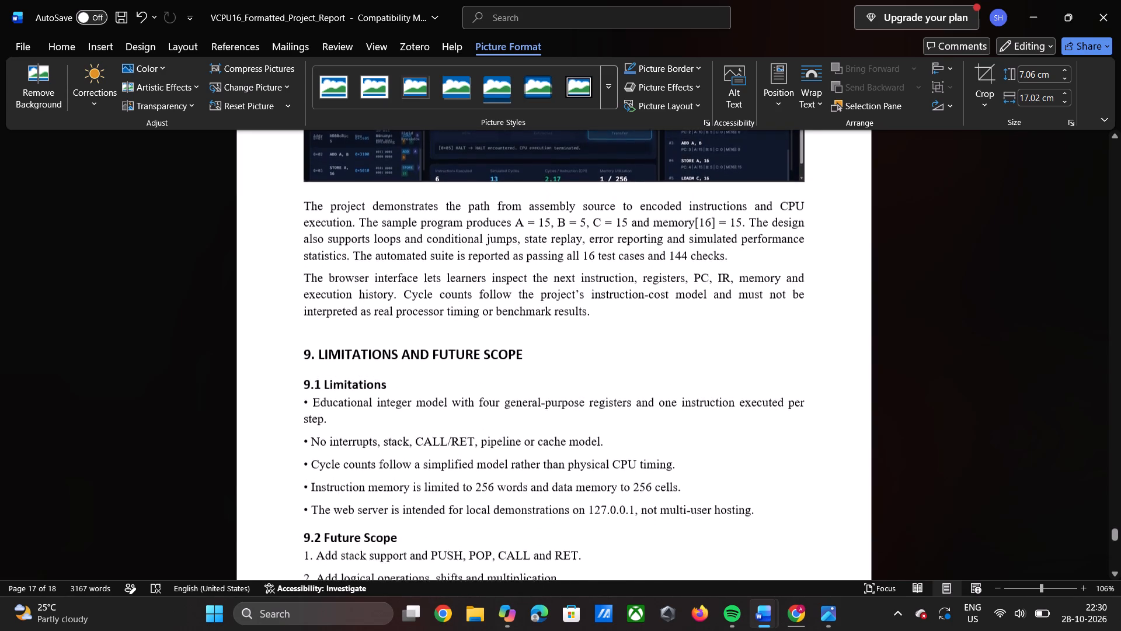
scroll(546, 265, "down", 5)
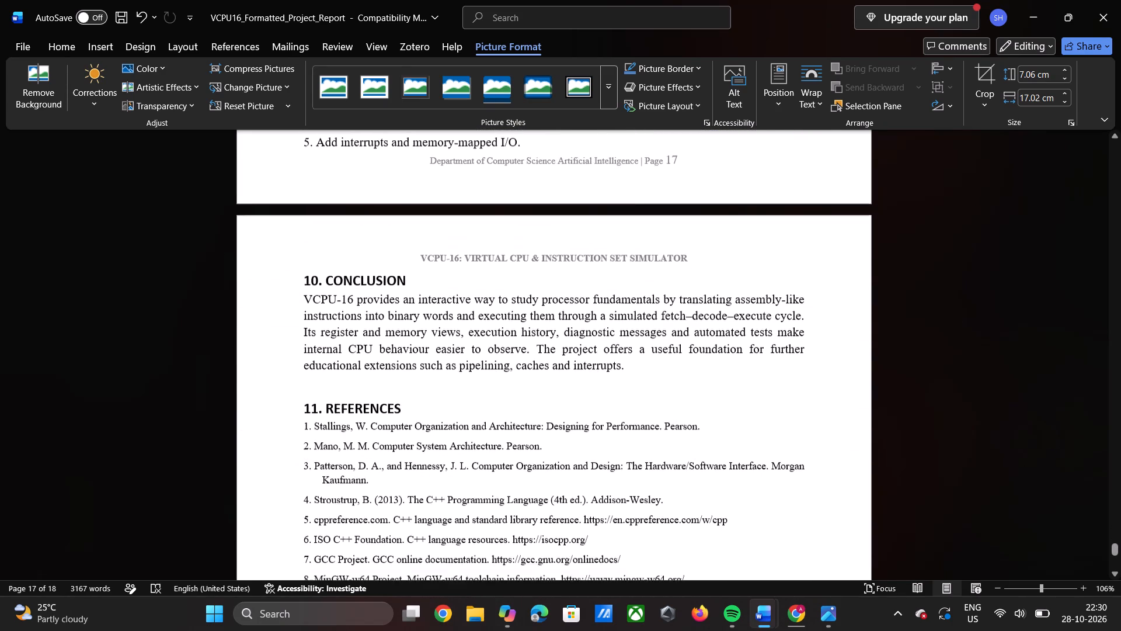
scroll(546, 265, "down", 1)
scroll(546, 265, "up", 2)
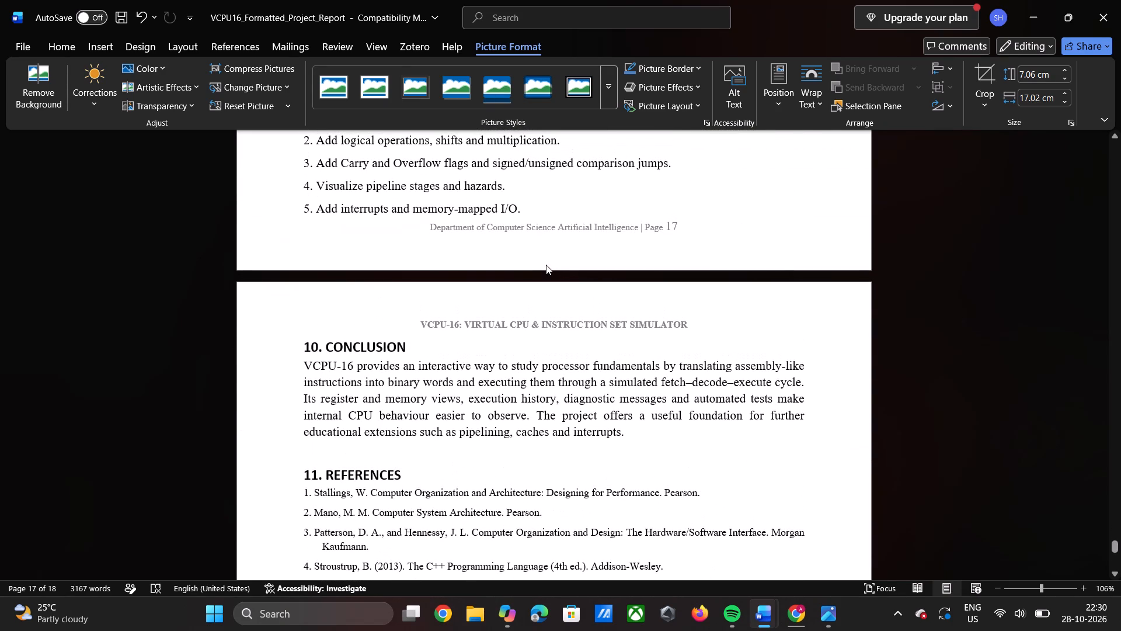
Insert a blank line above the Data Flow Diagram picture for Figure 4.4.
key("Return")
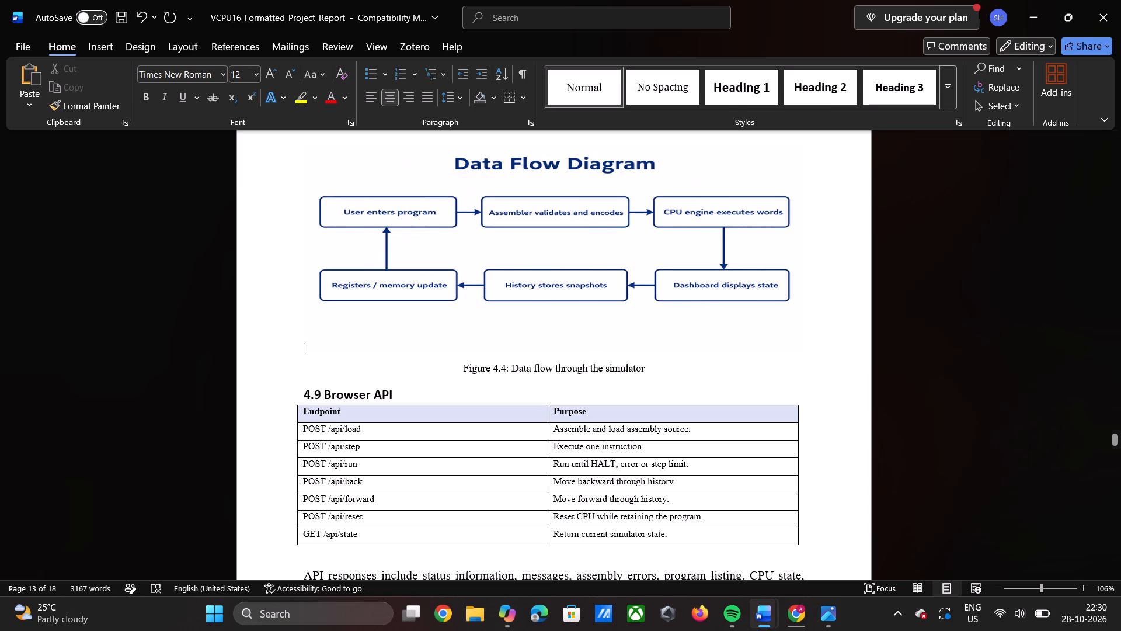
Recheck the page layout from section 4.9 to the end of the References.
scroll(607, 298, "down", 1)
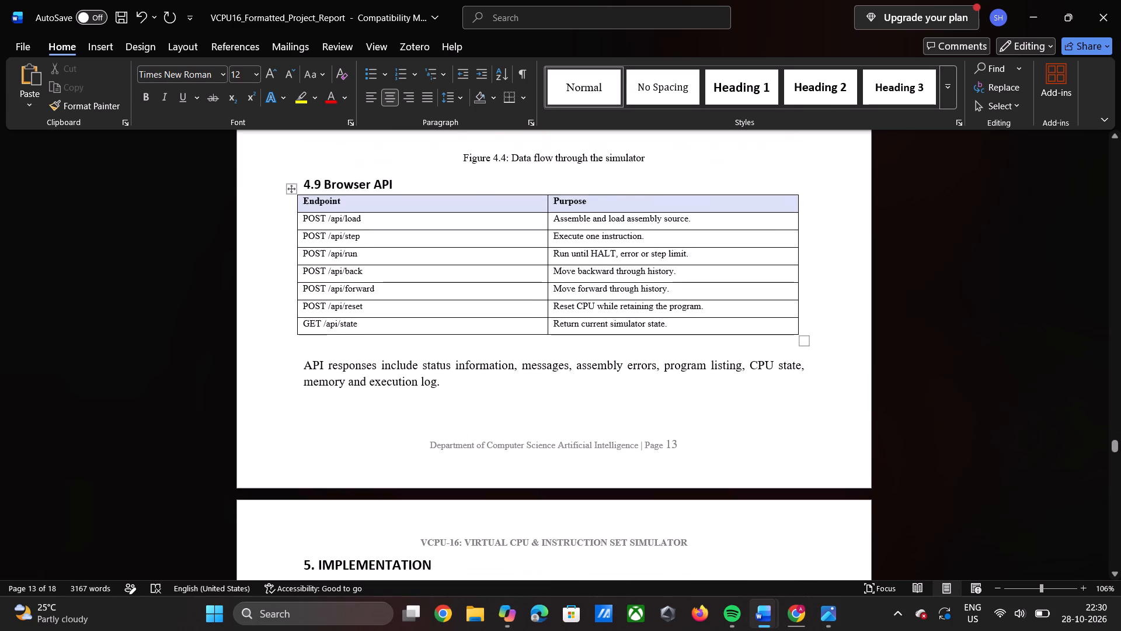
scroll(482, 249, "down", 3)
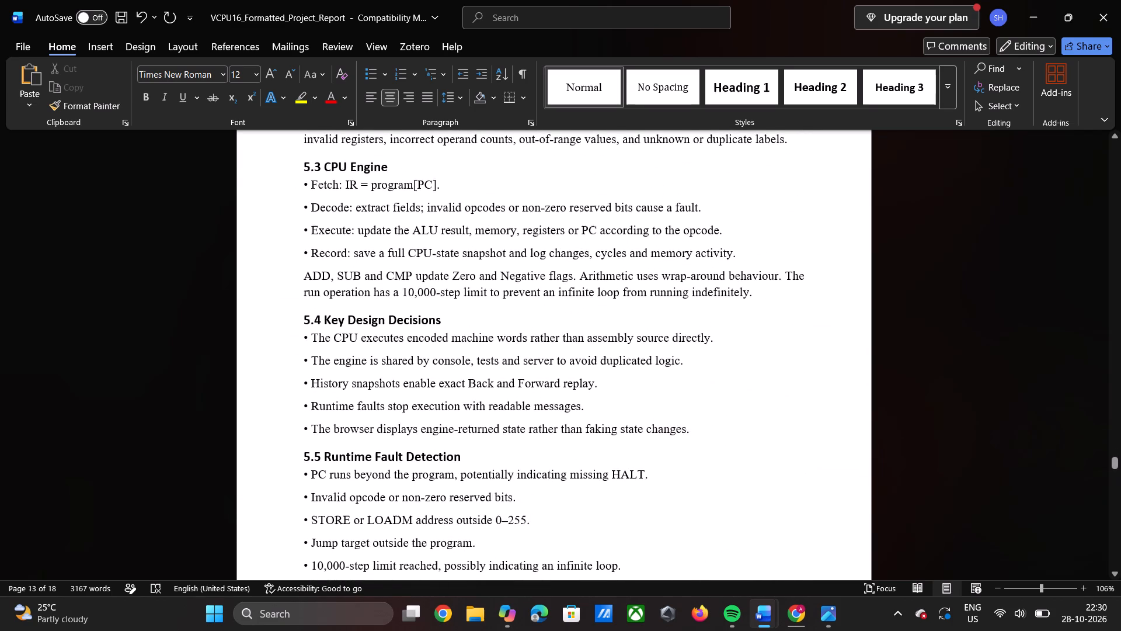
scroll(482, 249, "down", 2)
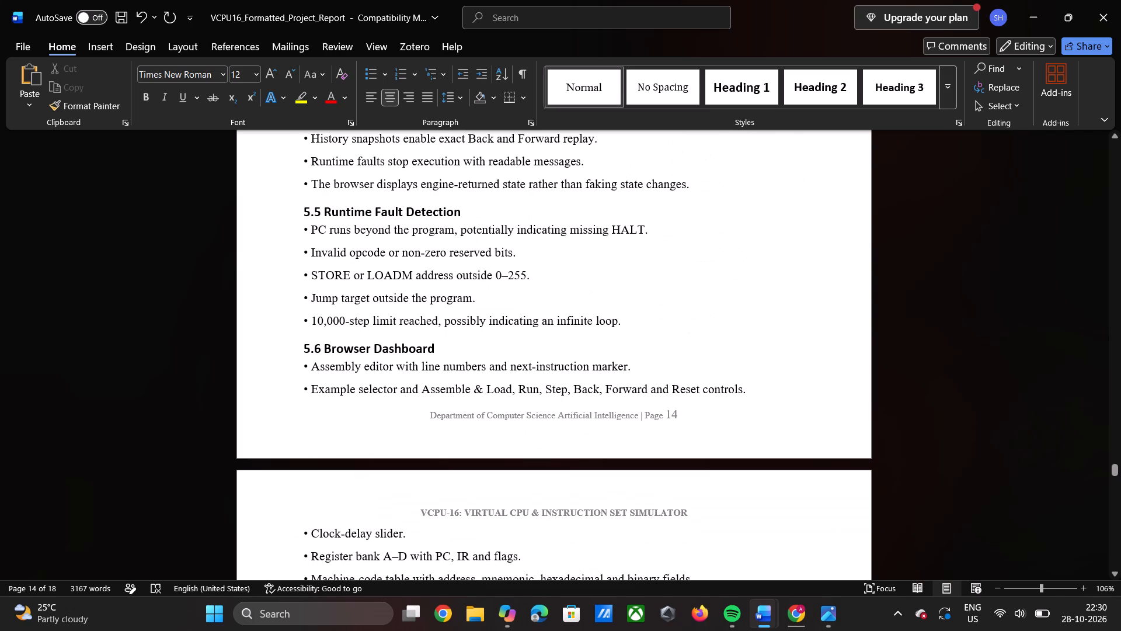
scroll(482, 249, "down", 5)
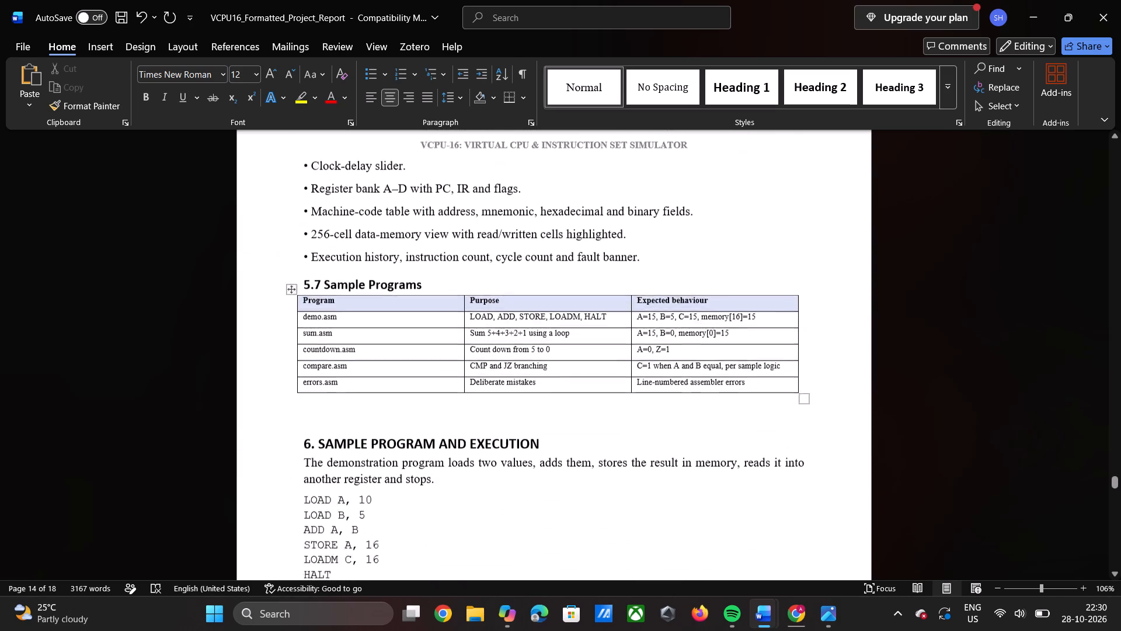
scroll(482, 249, "down", 12)
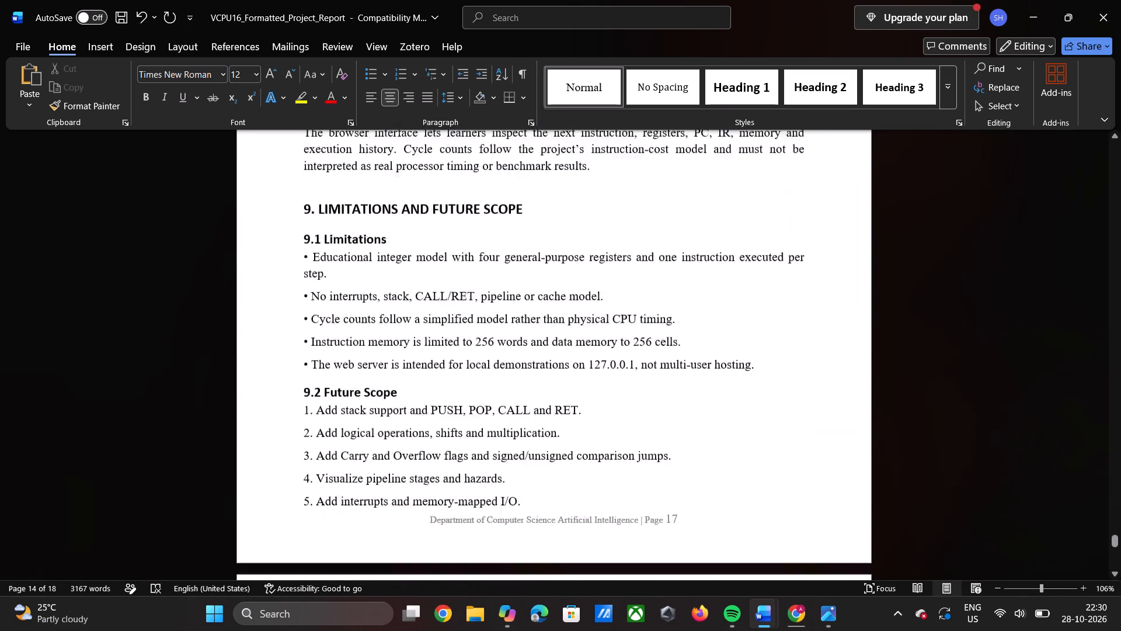
scroll(483, 350, "up", 1)
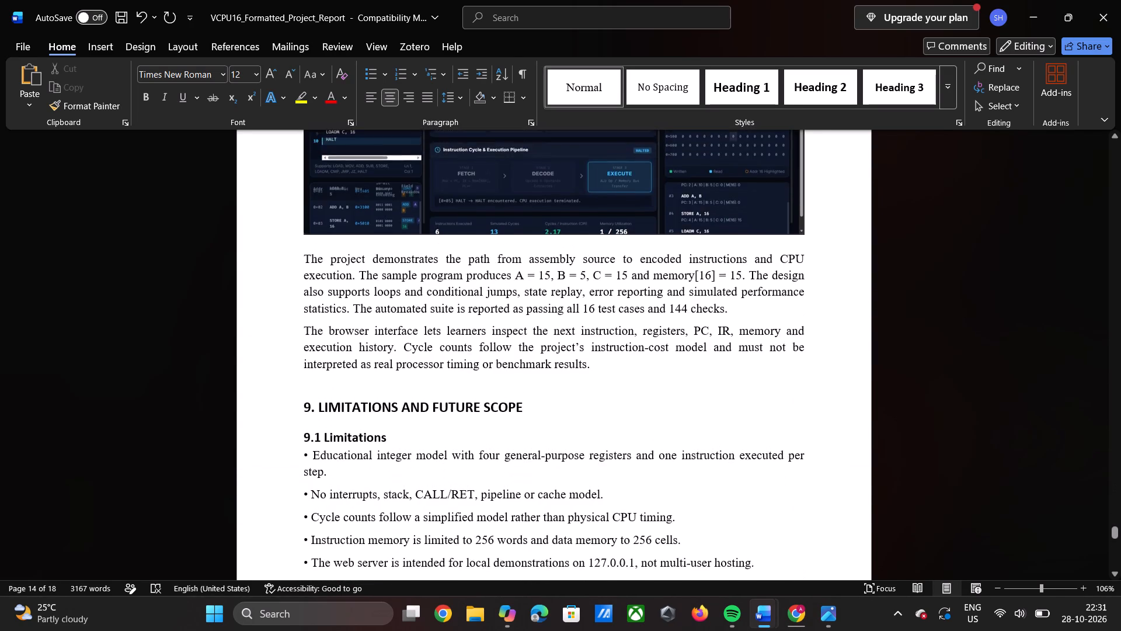
scroll(483, 350, "down", 7)
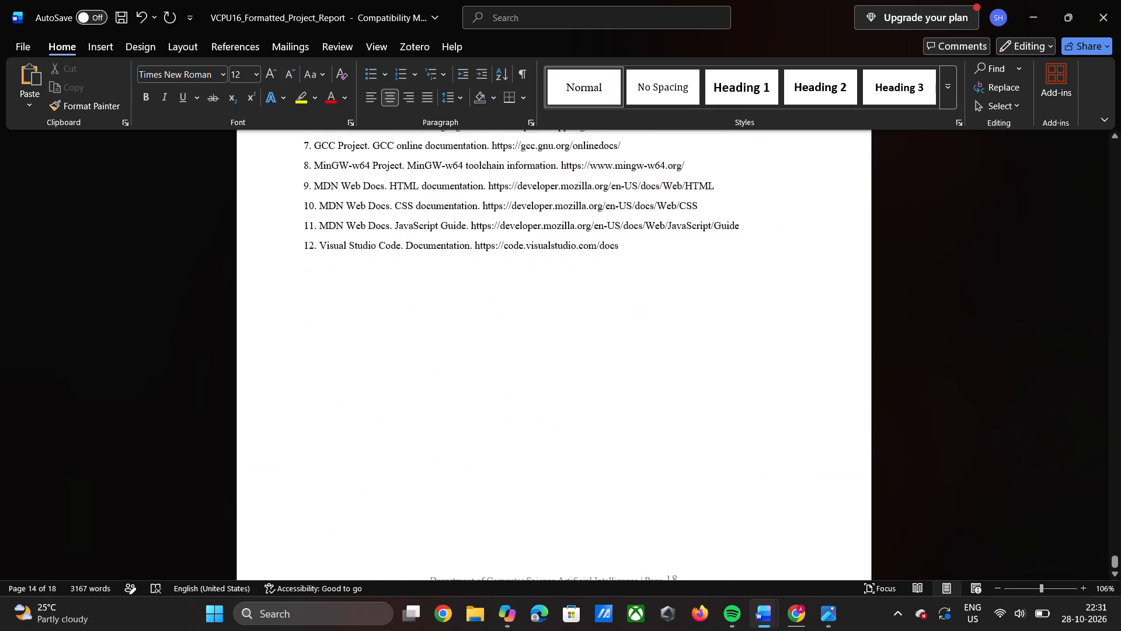
scroll(483, 350, "up", 3)
scroll(438, 366, "down", 2)
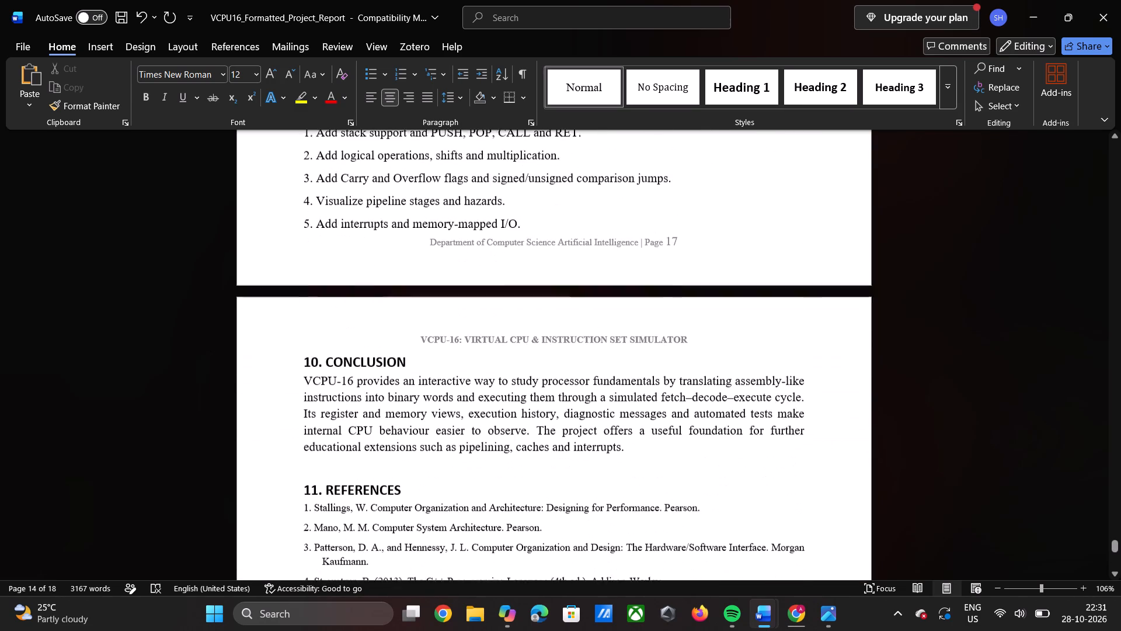
scroll(438, 366, "down", 4)
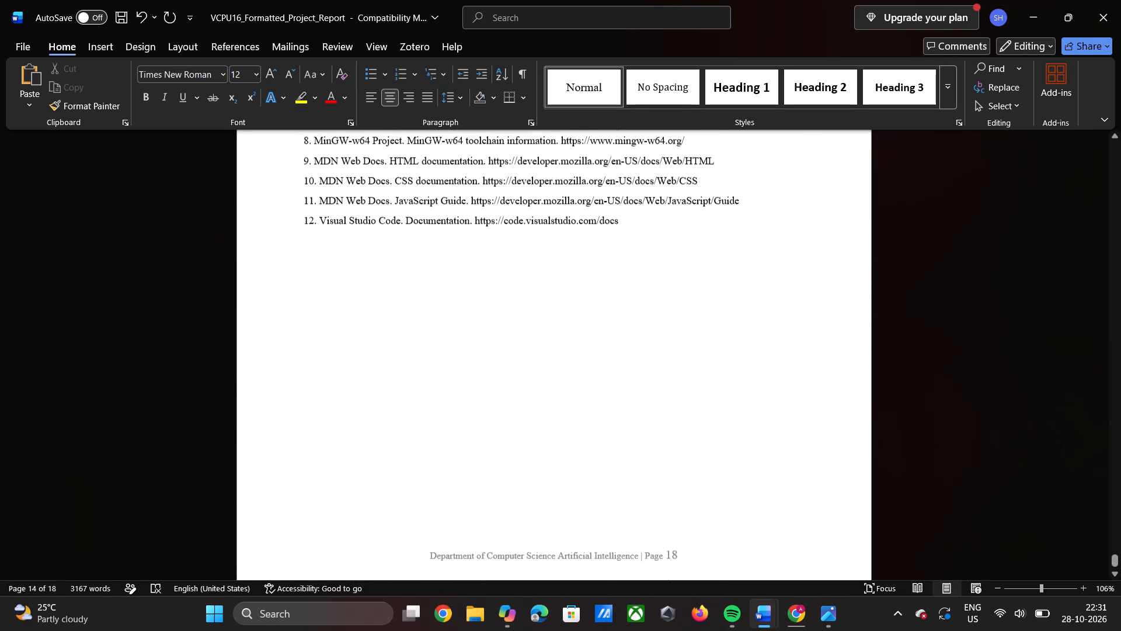
Examine the front pages of the report, including the Acknowledgement, Project Details tables and title page.
scroll(438, 366, "up", 17)
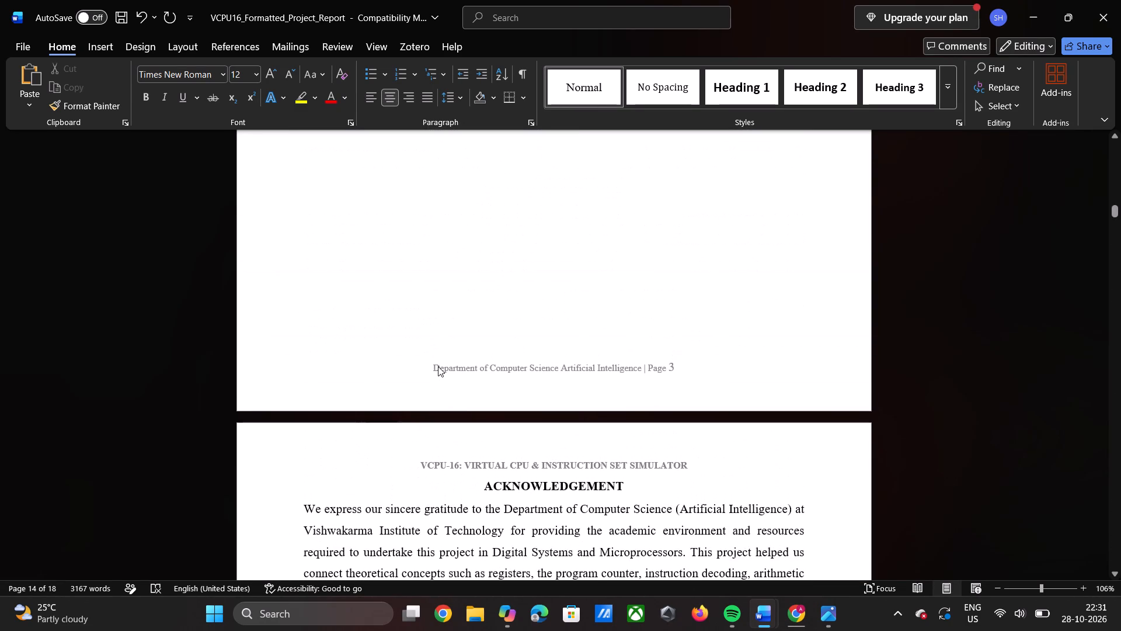
scroll(438, 366, "down", 2)
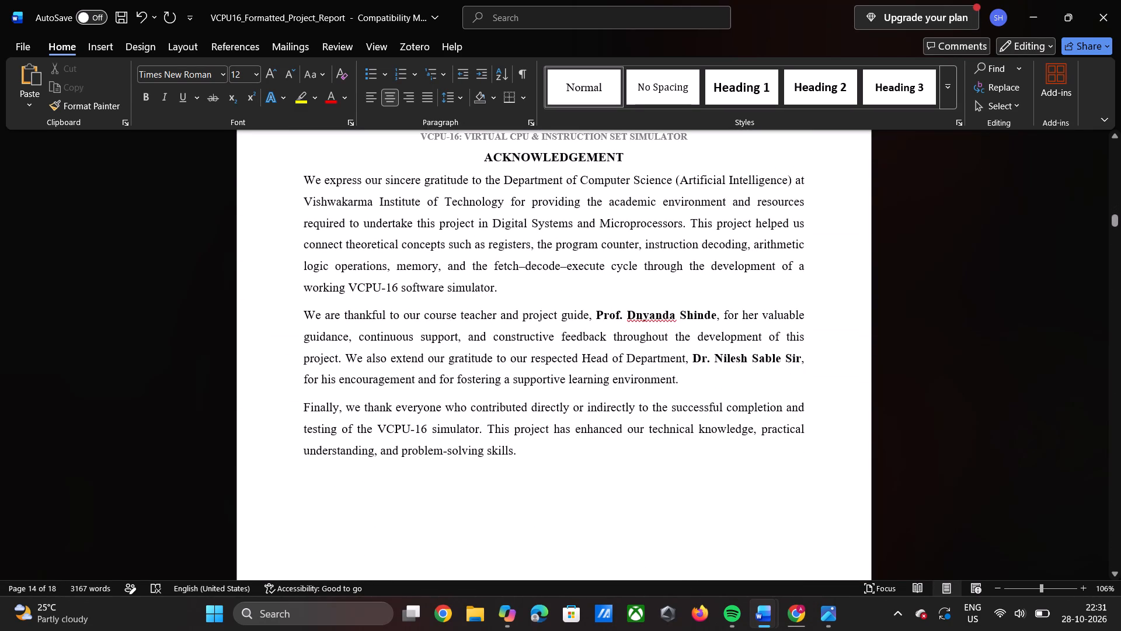
scroll(606, 293, "up", 4)
scroll(606, 293, "down", 2)
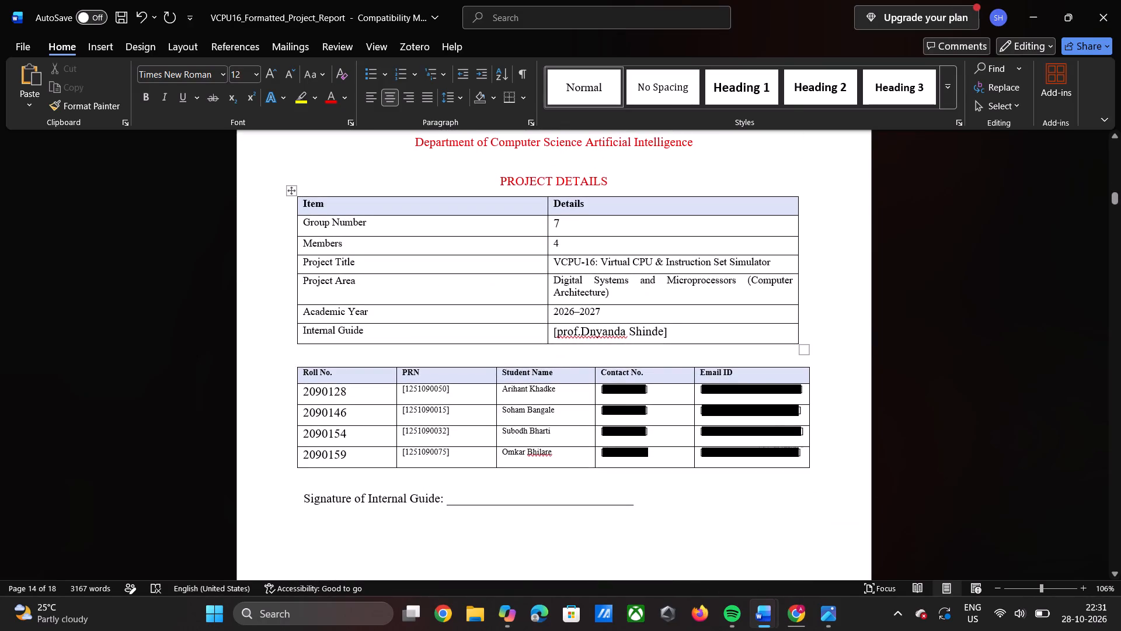
scroll(512, 256, "up", 1)
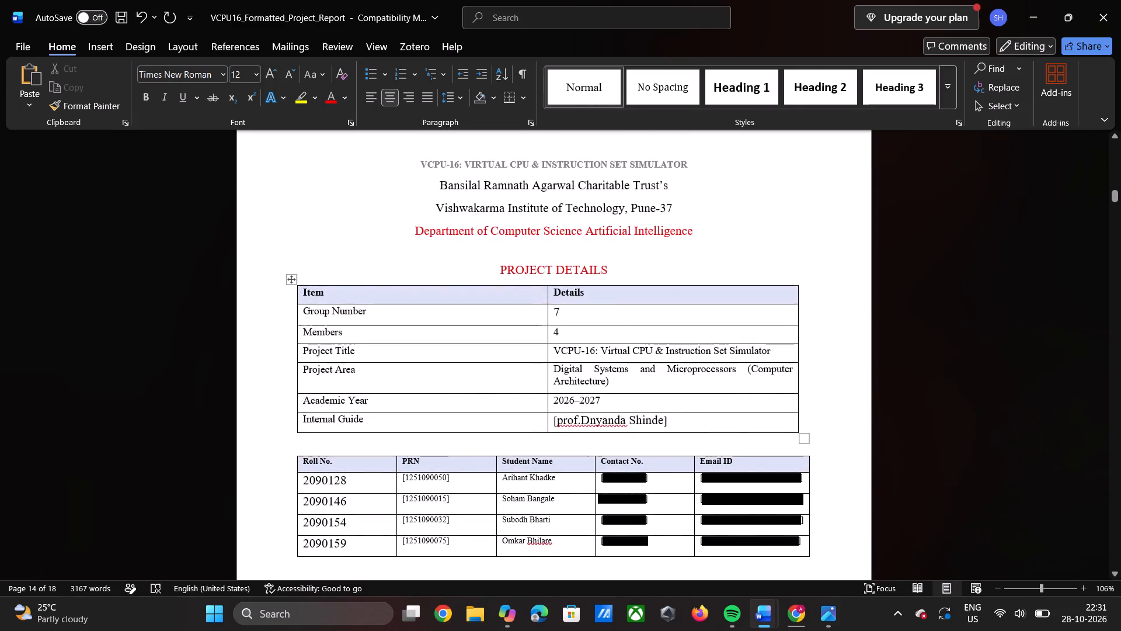
scroll(563, 217, "up", 6)
scroll(563, 217, "down", 2)
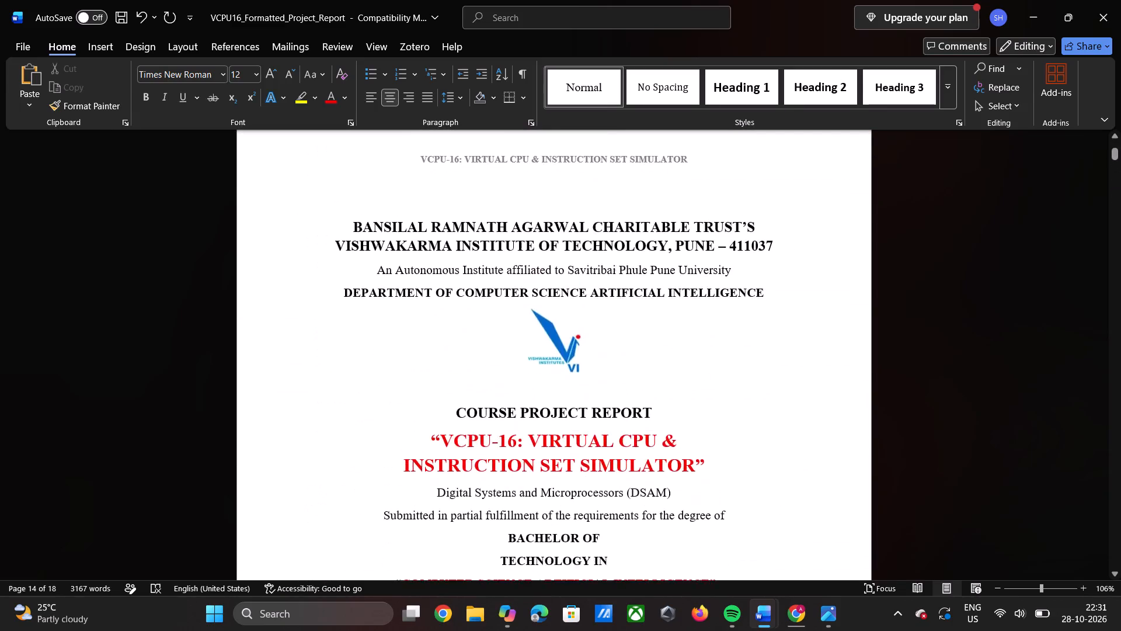
scroll(563, 217, "down", 1)
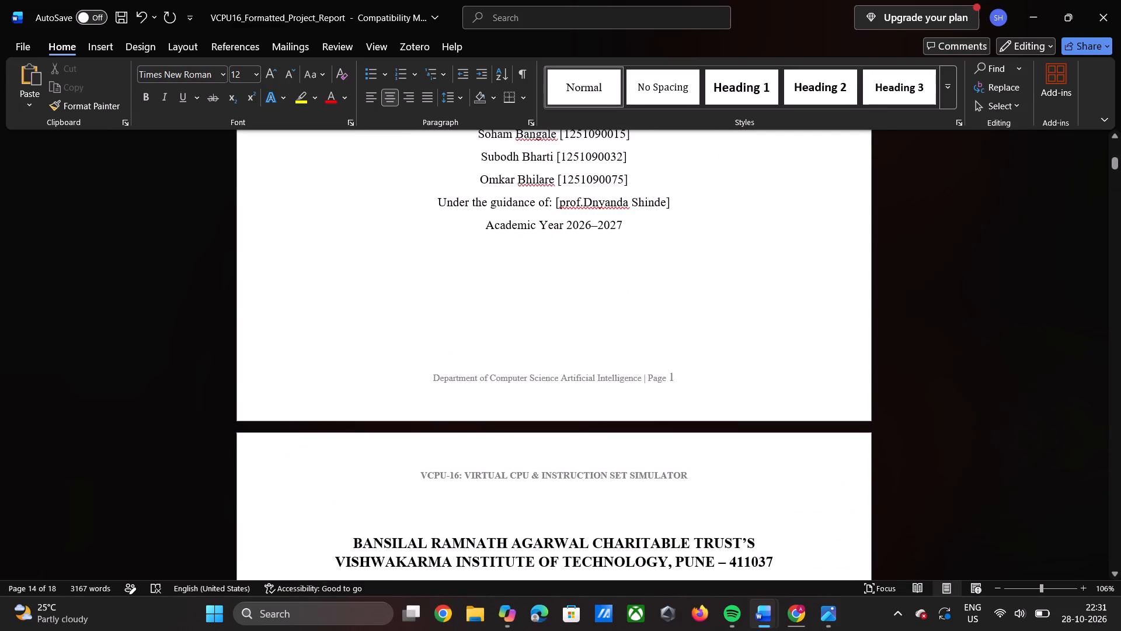
scroll(686, 194, "down", 1)
scroll(686, 194, "up", 1)
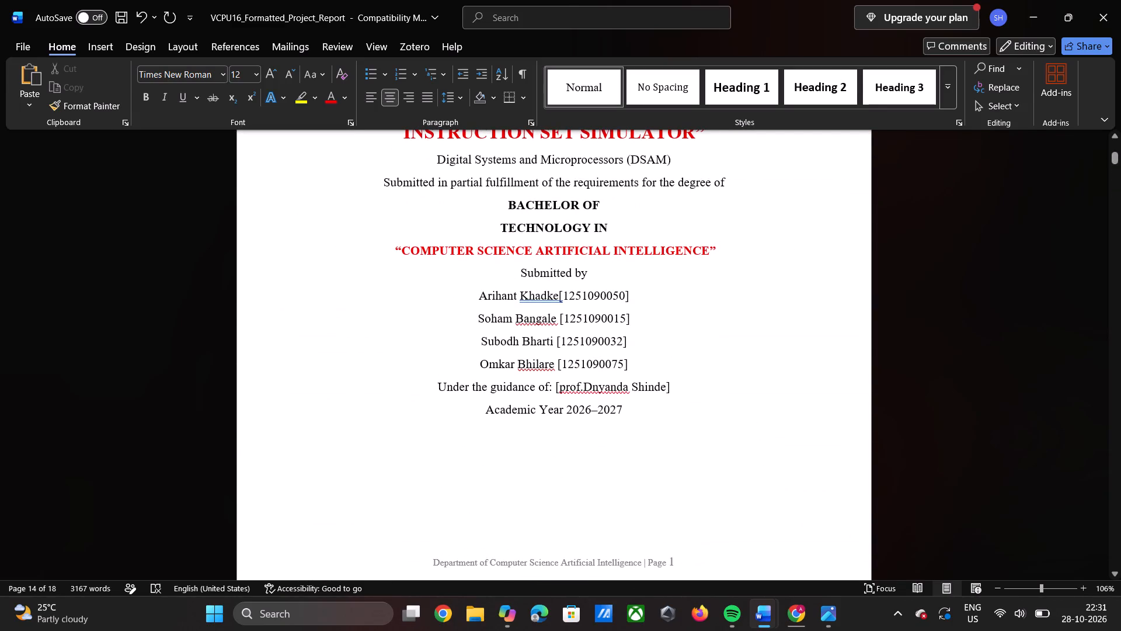
Insert a space after "prof." in the "Under the guidance of" line on the title page.
left_click(584, 392)
key("space")
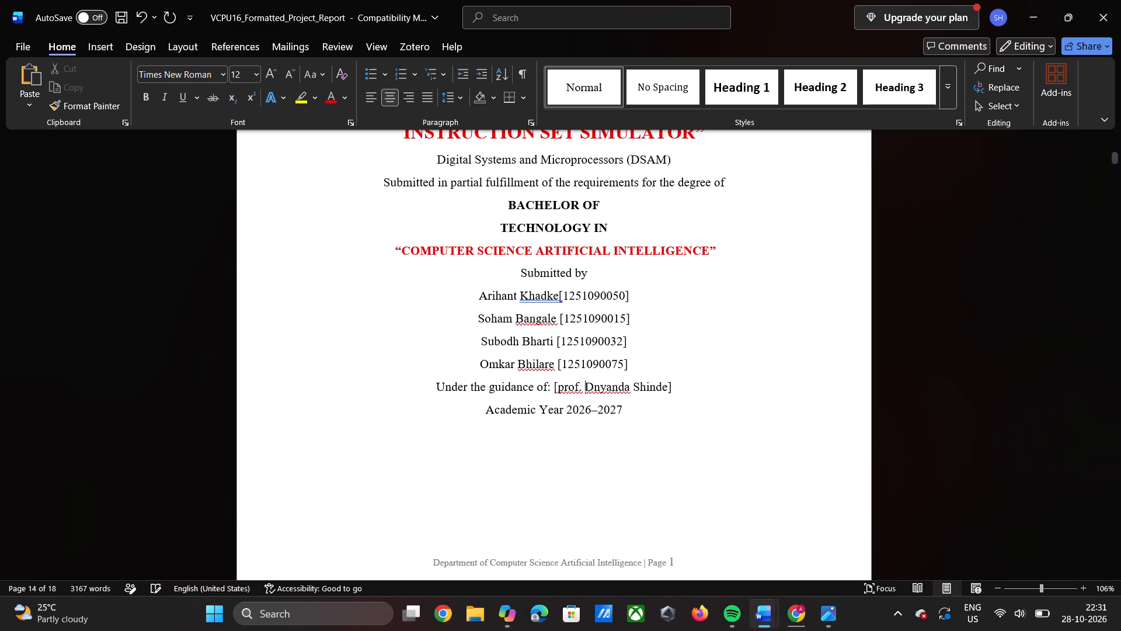
left_click(630, 387)
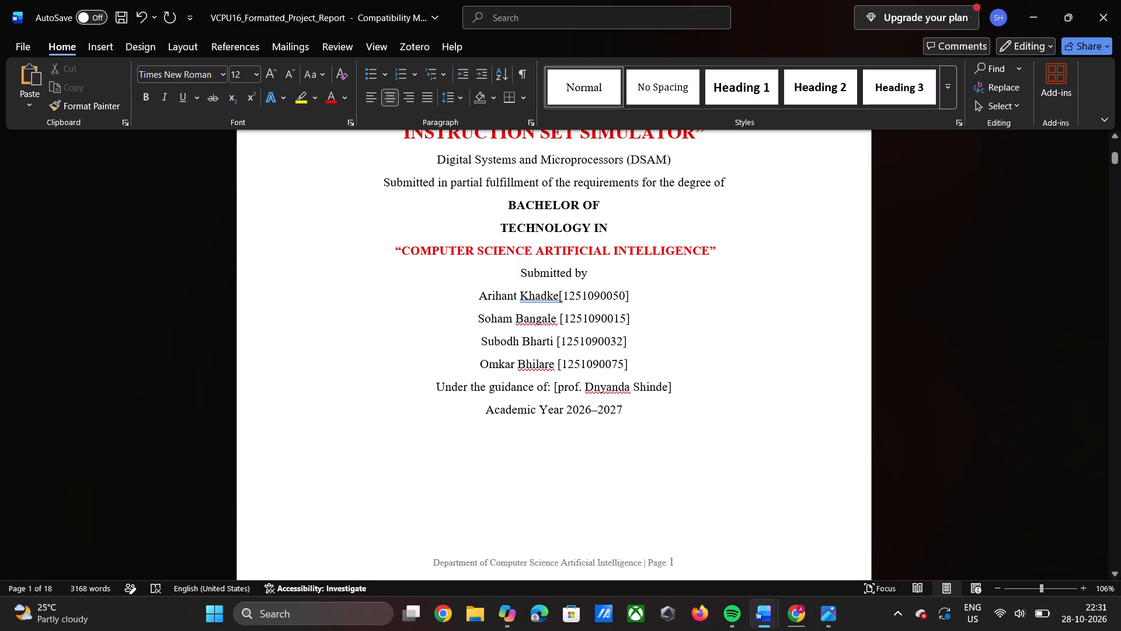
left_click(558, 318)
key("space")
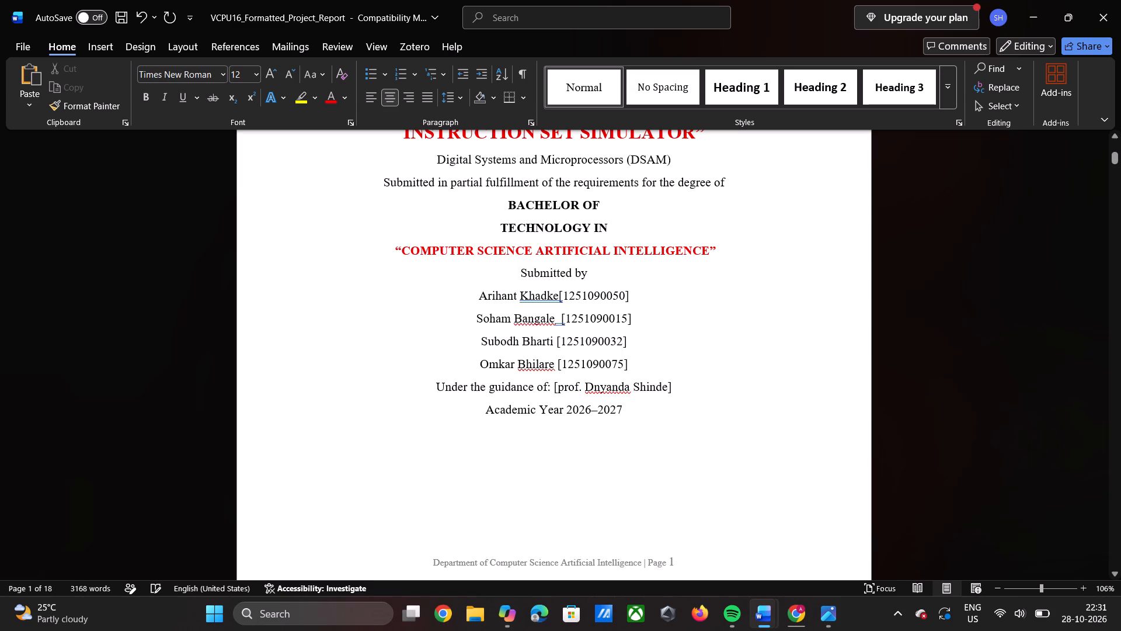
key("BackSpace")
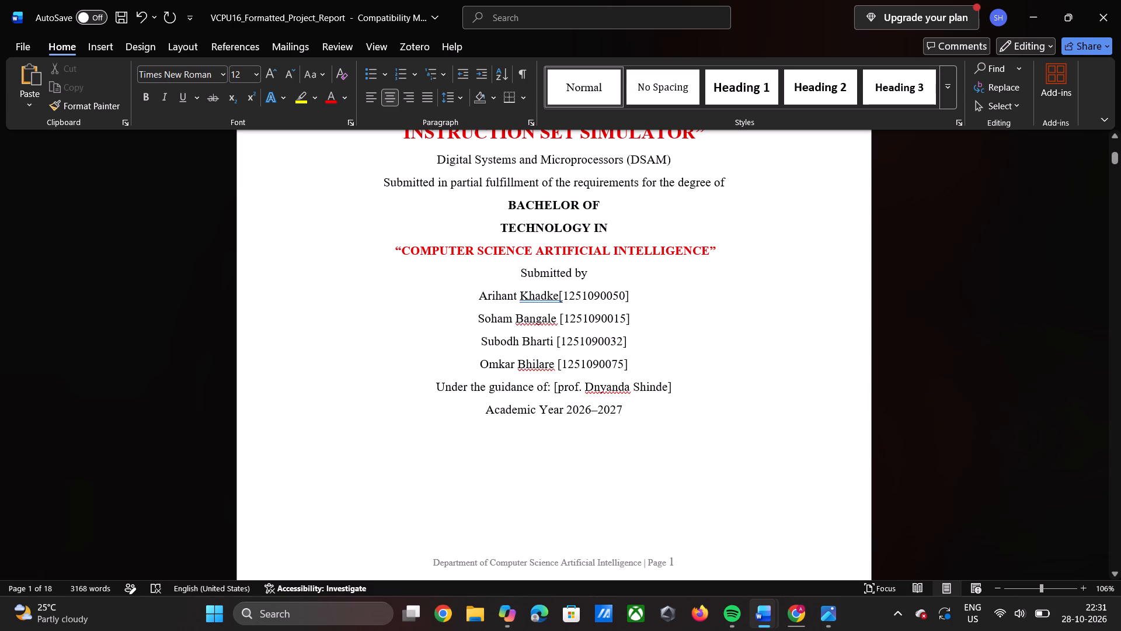
Insert a space between the first listed student's name and the bracketed number on the title page.
left_click(559, 303)
key("space")
left_click(562, 326)
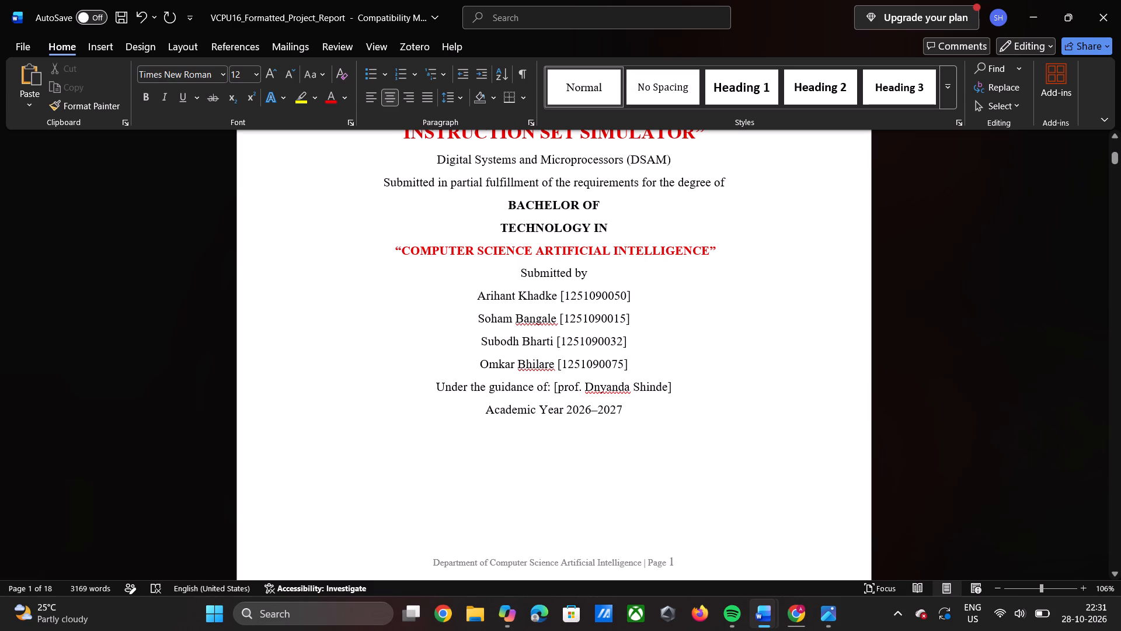
left_click(554, 369)
left_click(570, 389)
Insert spaces before and after the period following "prof" in the Guide line on the Certificate page.
scroll(570, 389, "down", 4)
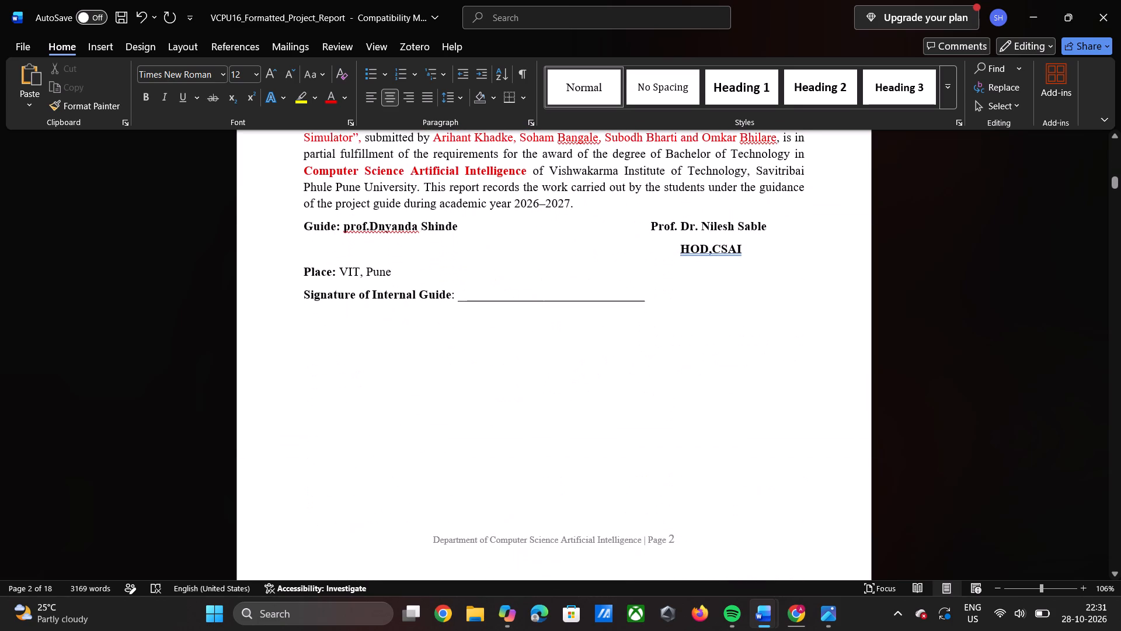
left_click(372, 227)
key("space")
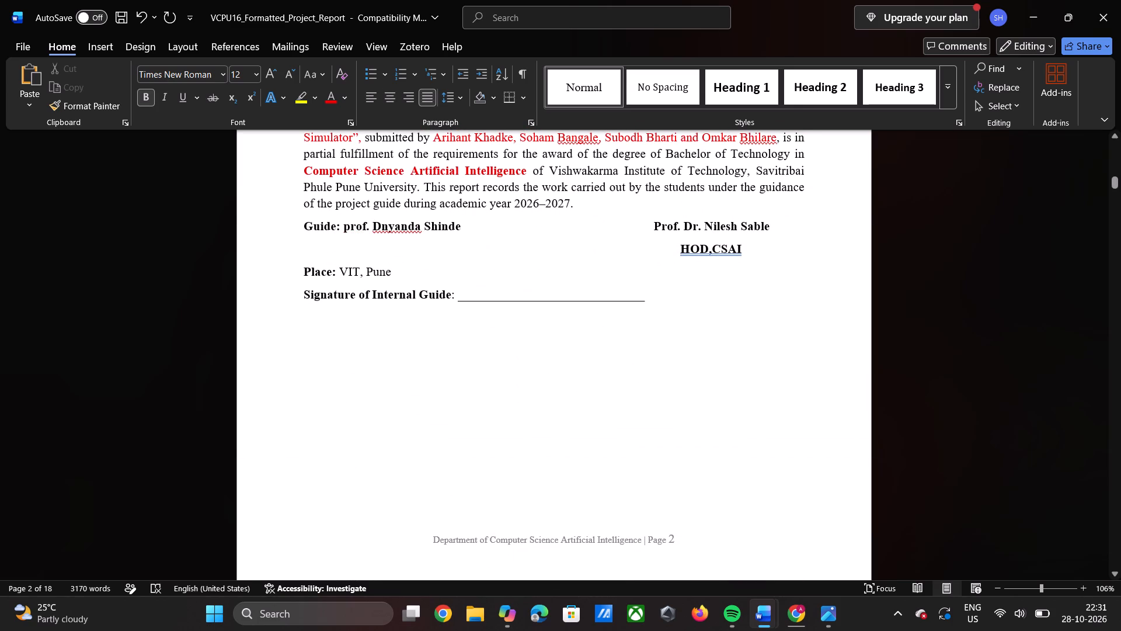
left_click(365, 229)
key("space")
left_click(373, 259)
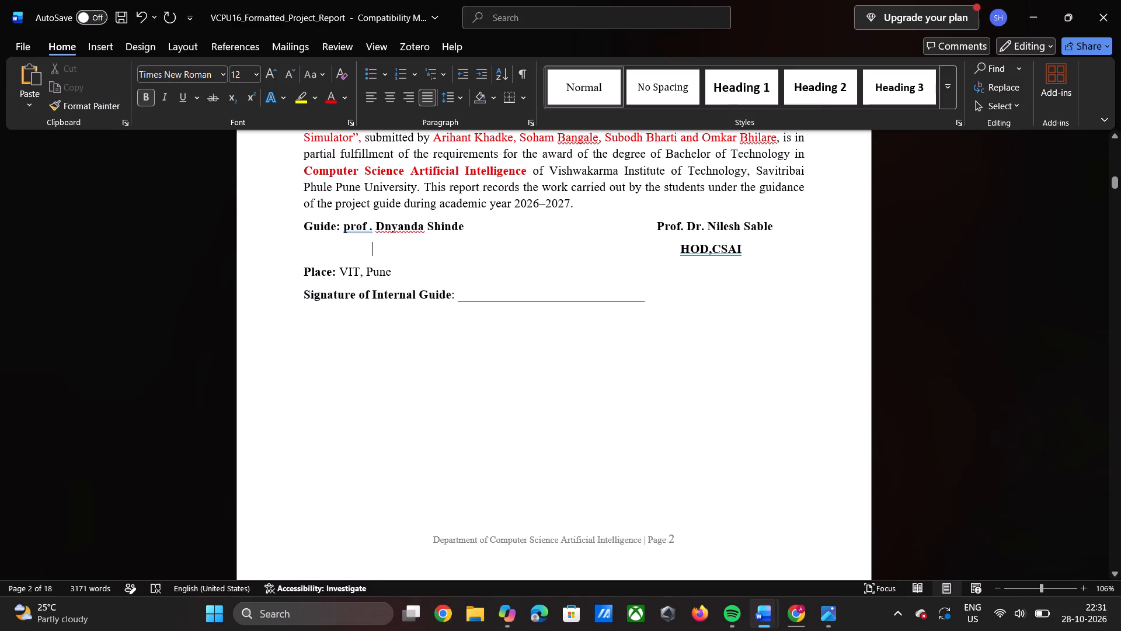
left_click(343, 227)
Examine the page layout from the Certificate page to section 4.6 CPU Block Diagram and back to the Table of Contents.
scroll(343, 227, "up", 1)
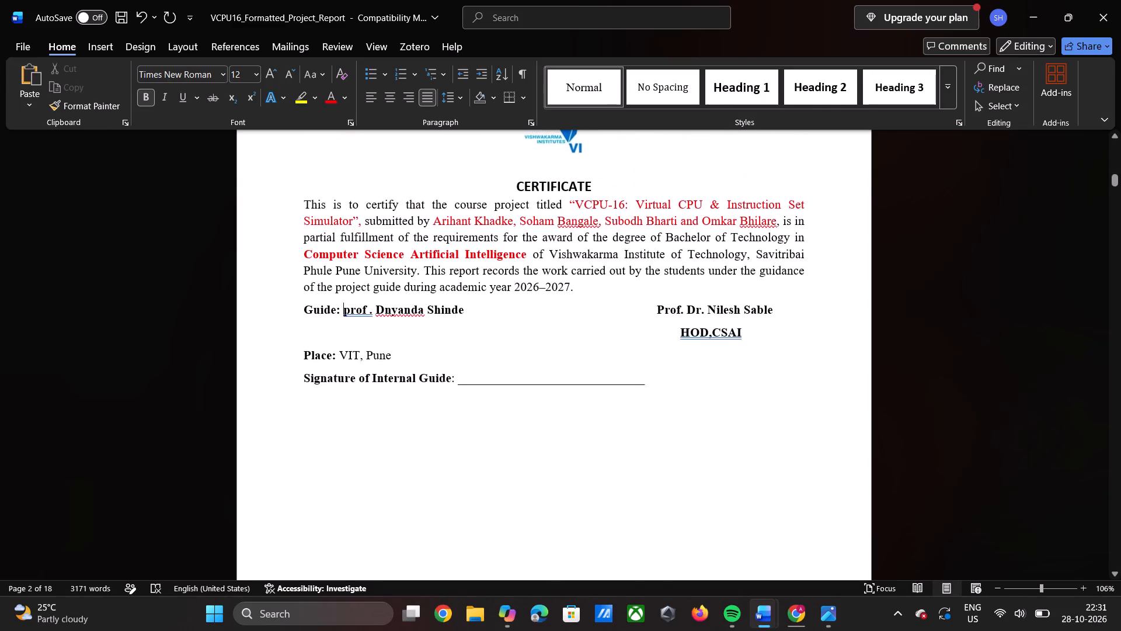
scroll(581, 258, "down", 3)
scroll(581, 258, "up", 1)
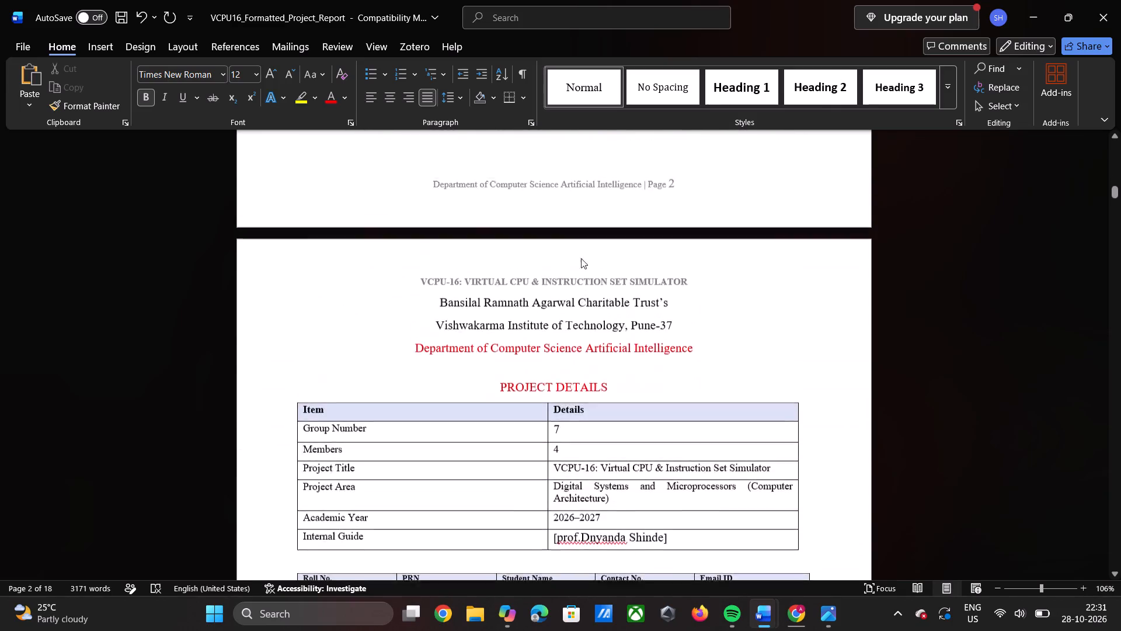
scroll(581, 258, "up", 1)
scroll(581, 258, "down", 5)
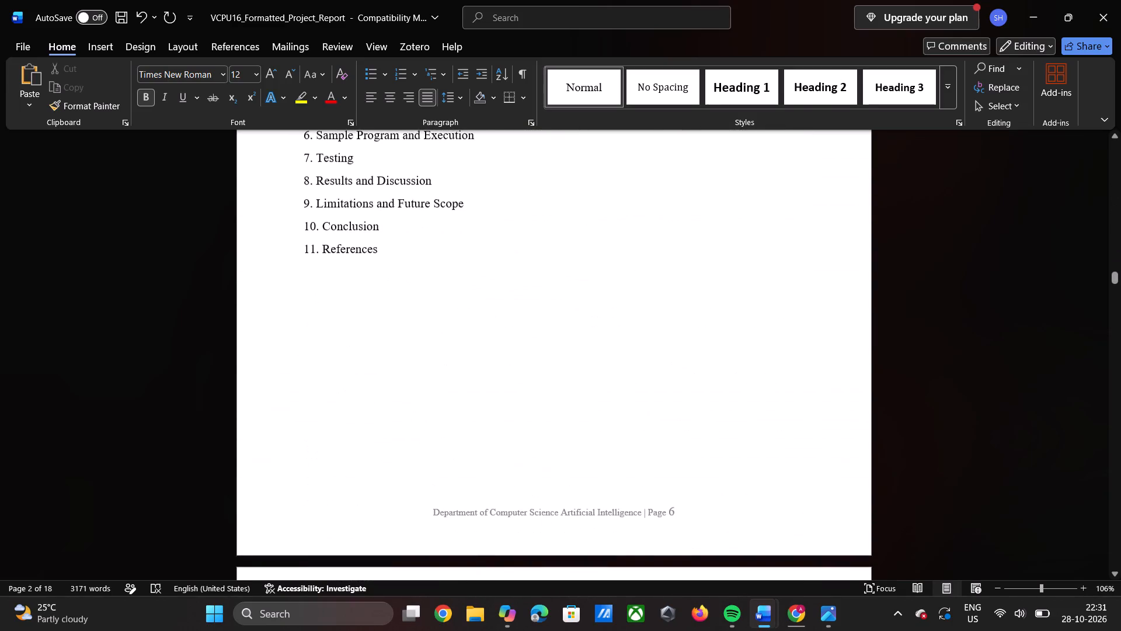
scroll(581, 258, "down", 14)
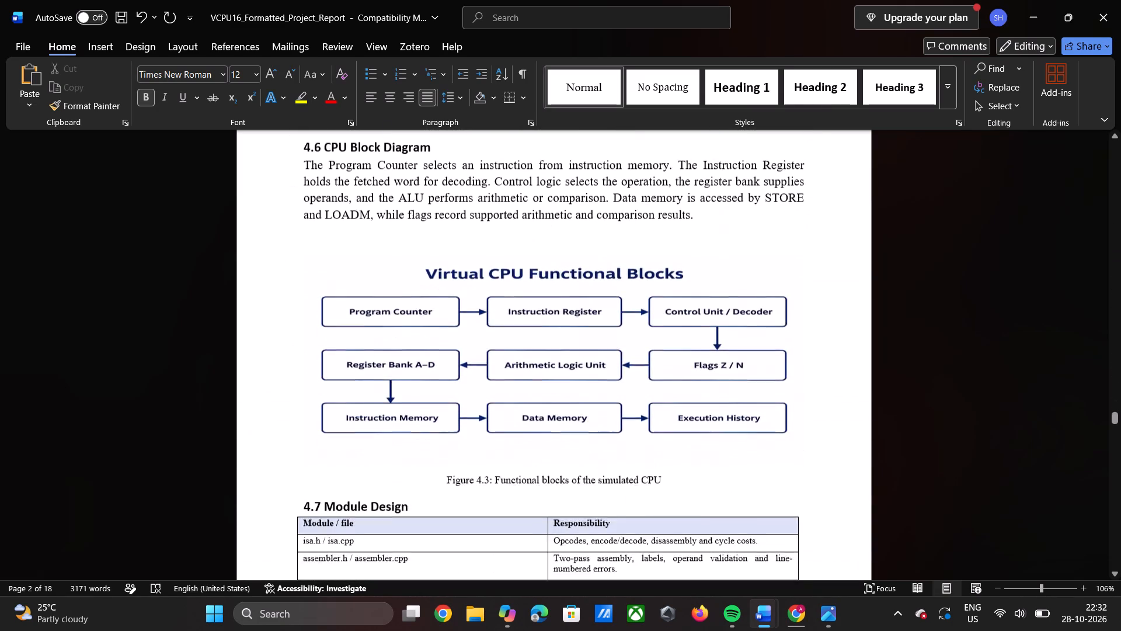
scroll(581, 258, "up", 7)
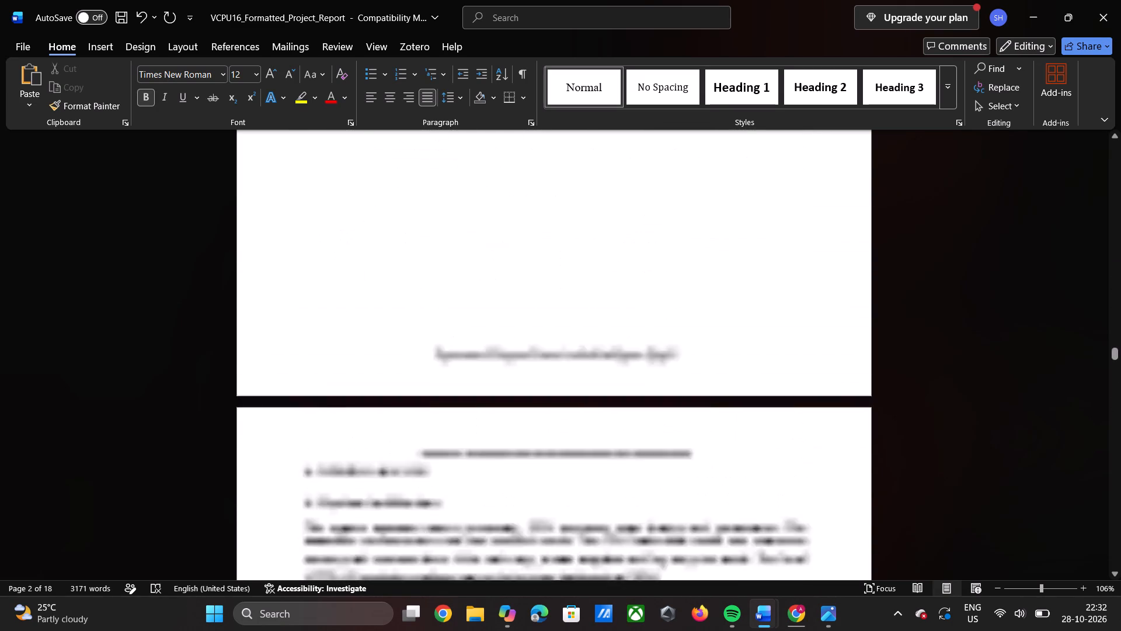
scroll(581, 258, "up", 1)
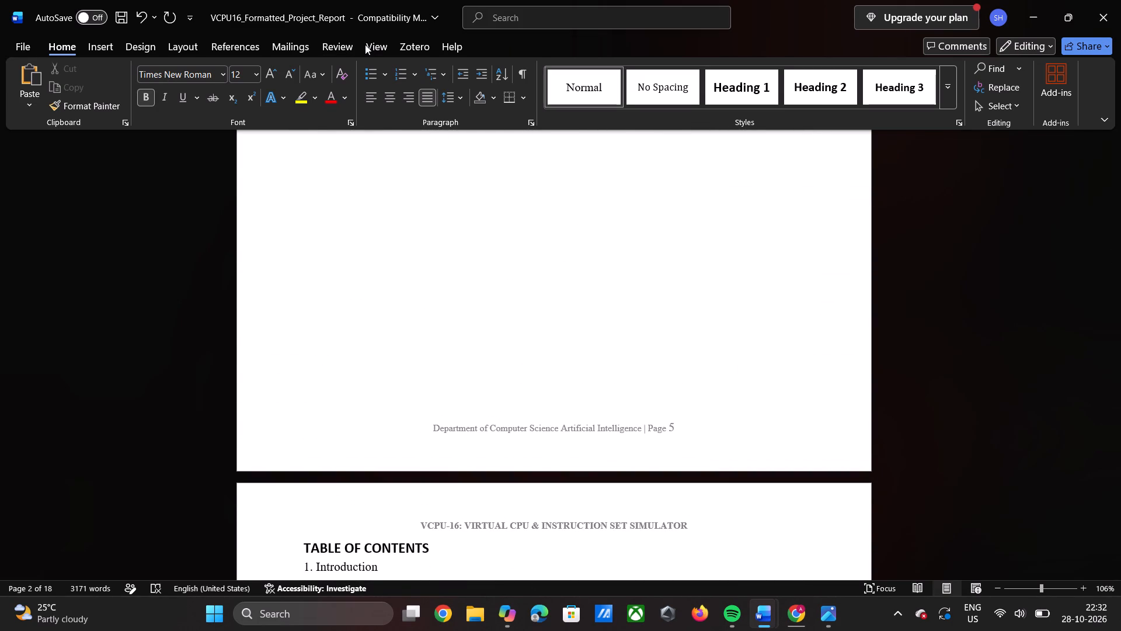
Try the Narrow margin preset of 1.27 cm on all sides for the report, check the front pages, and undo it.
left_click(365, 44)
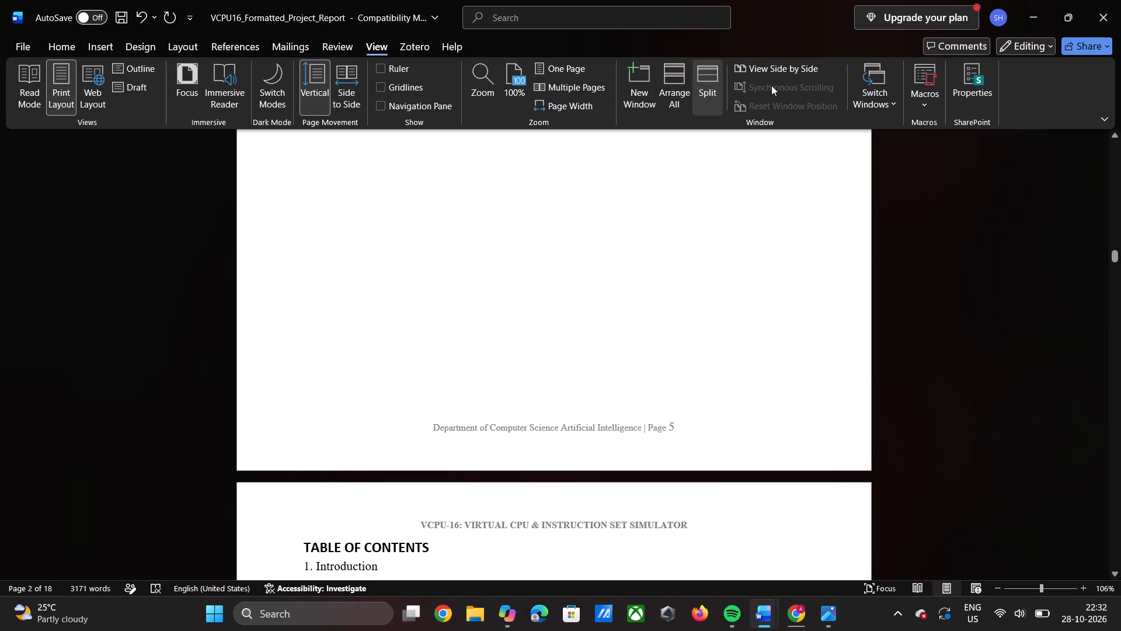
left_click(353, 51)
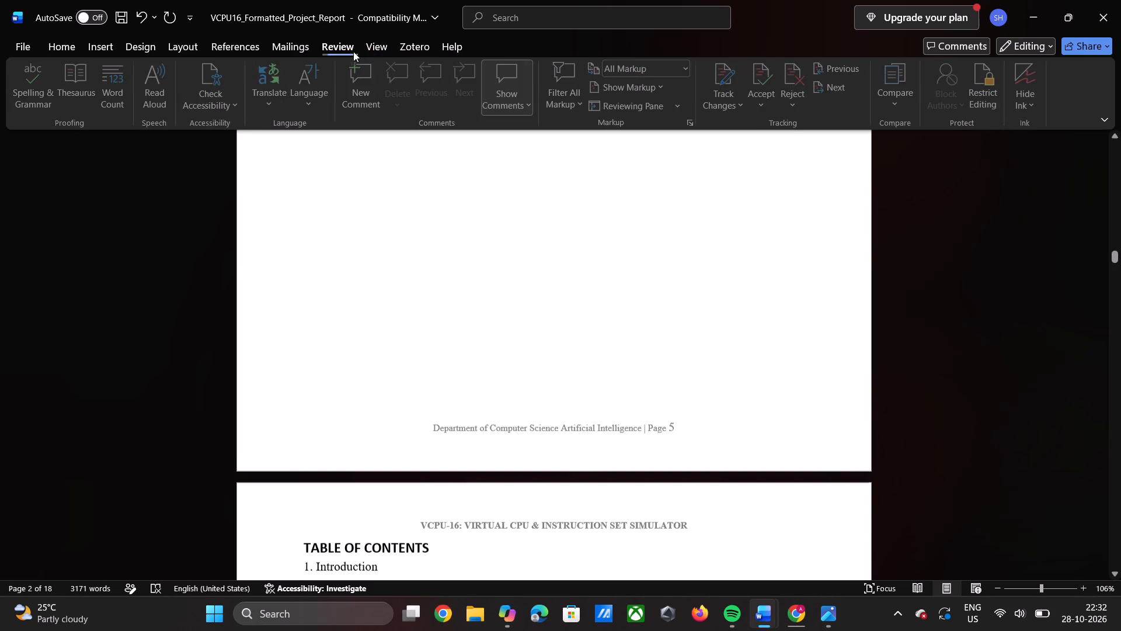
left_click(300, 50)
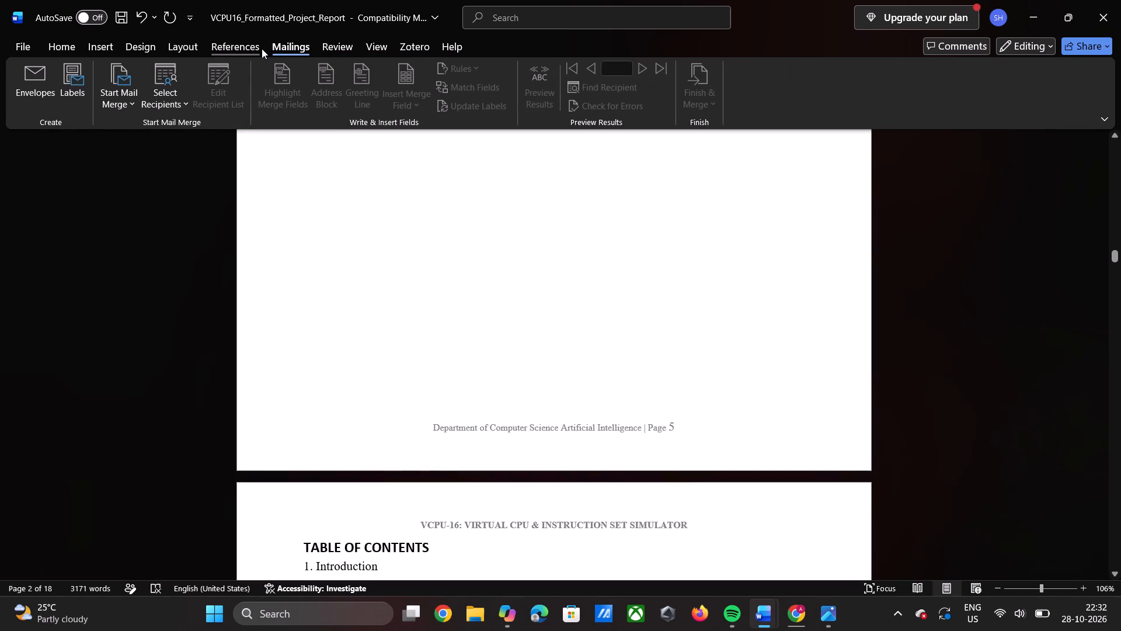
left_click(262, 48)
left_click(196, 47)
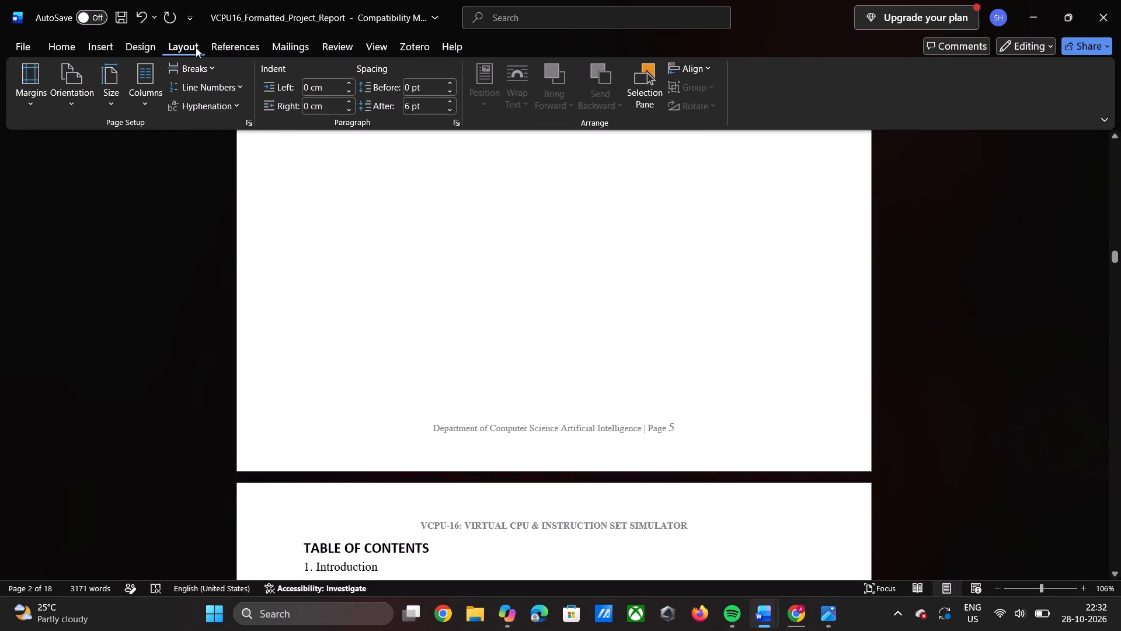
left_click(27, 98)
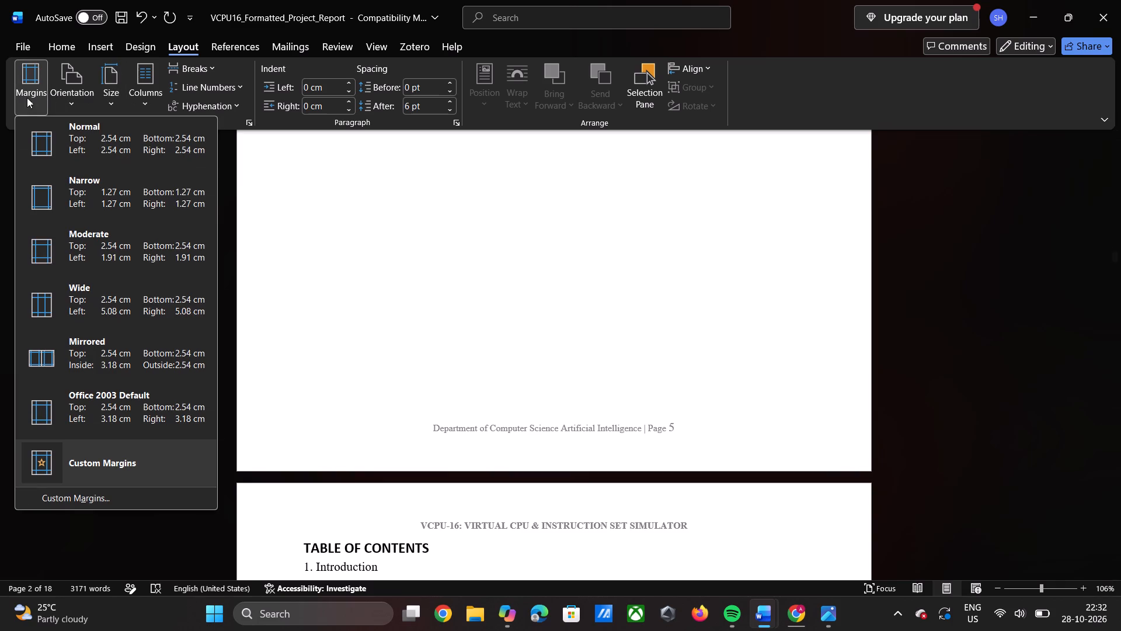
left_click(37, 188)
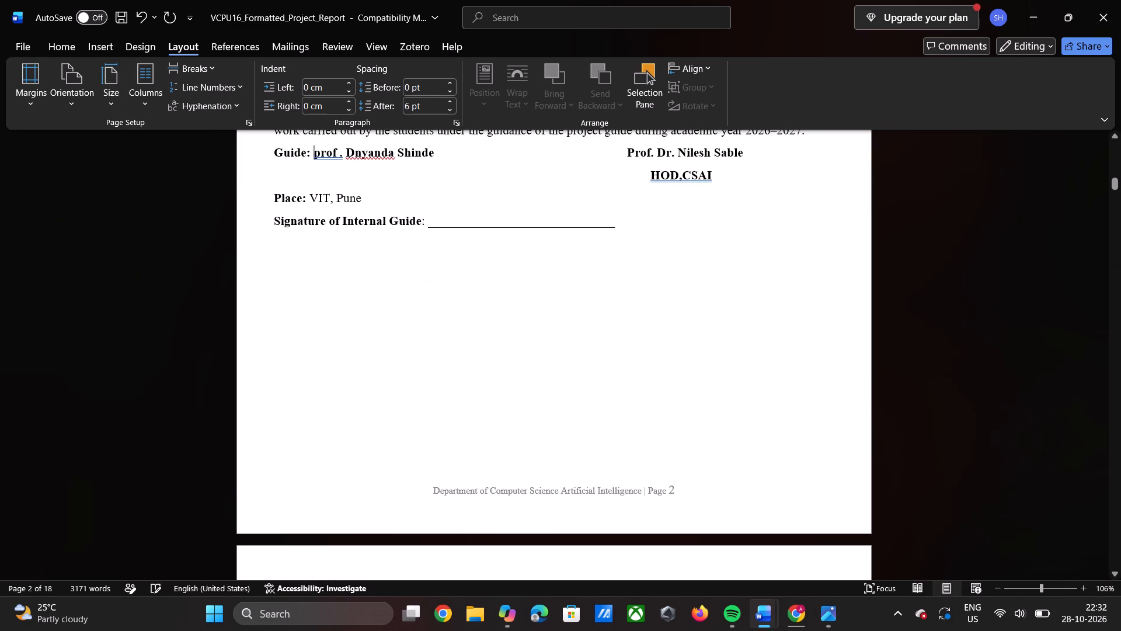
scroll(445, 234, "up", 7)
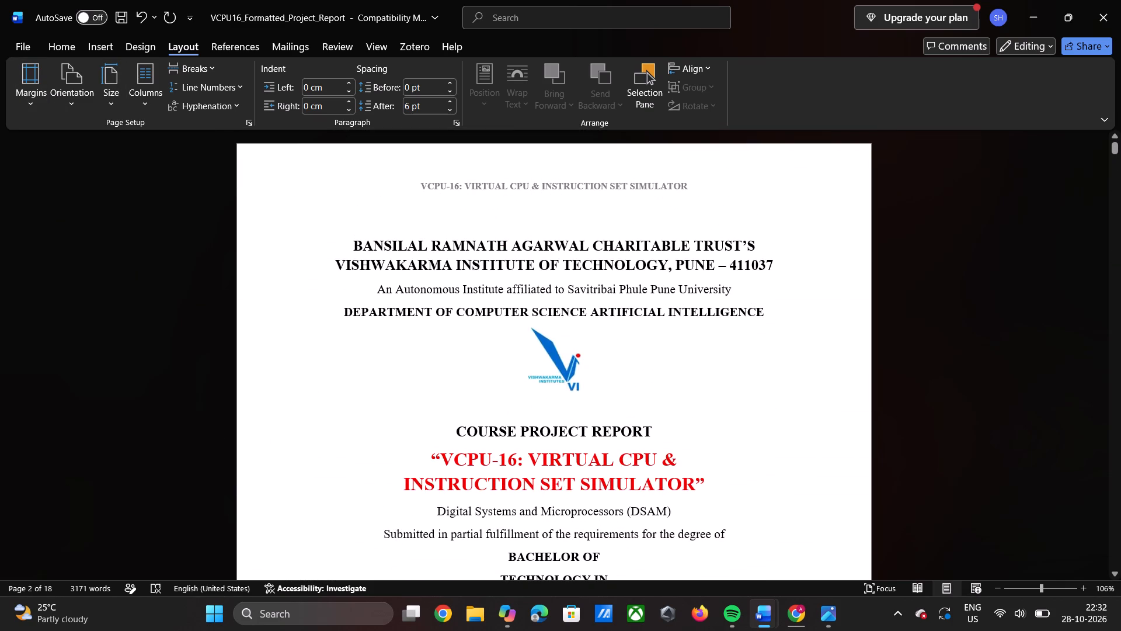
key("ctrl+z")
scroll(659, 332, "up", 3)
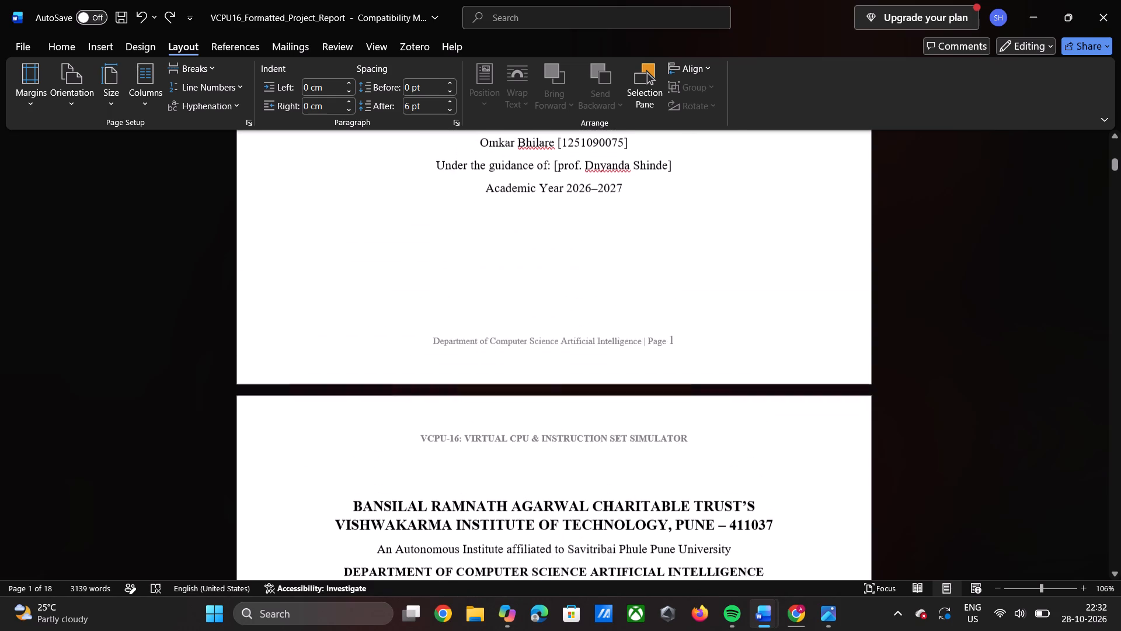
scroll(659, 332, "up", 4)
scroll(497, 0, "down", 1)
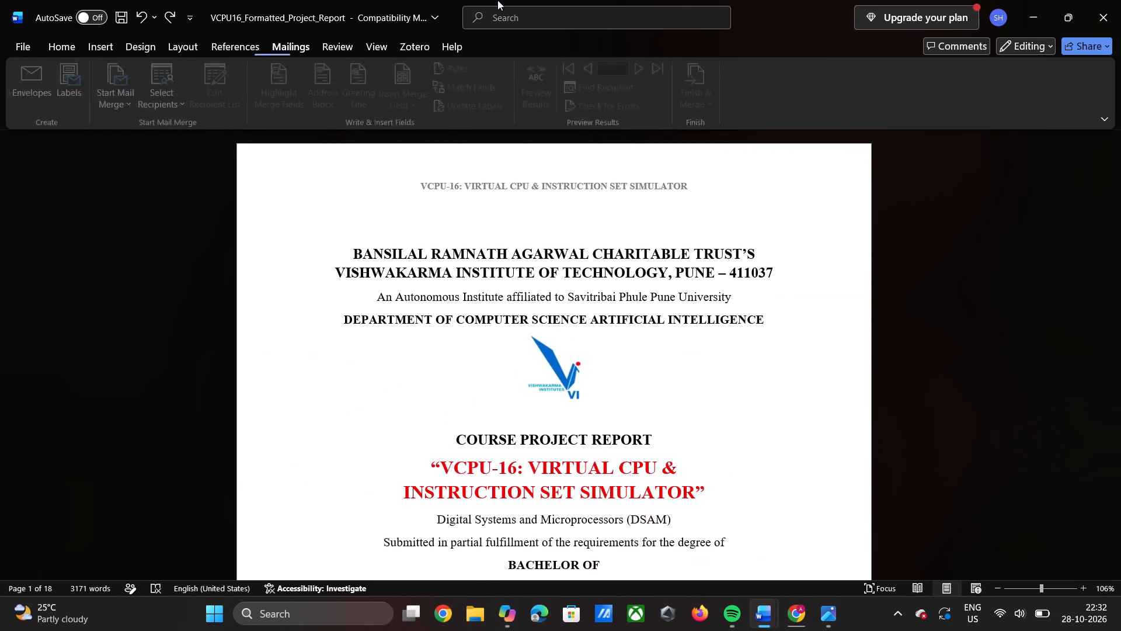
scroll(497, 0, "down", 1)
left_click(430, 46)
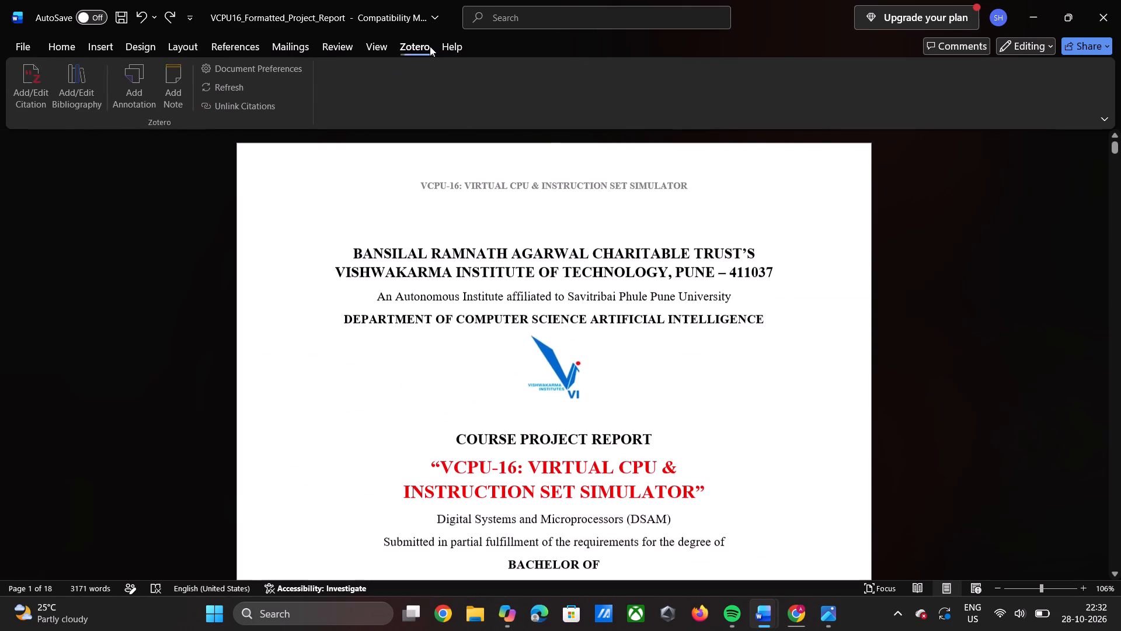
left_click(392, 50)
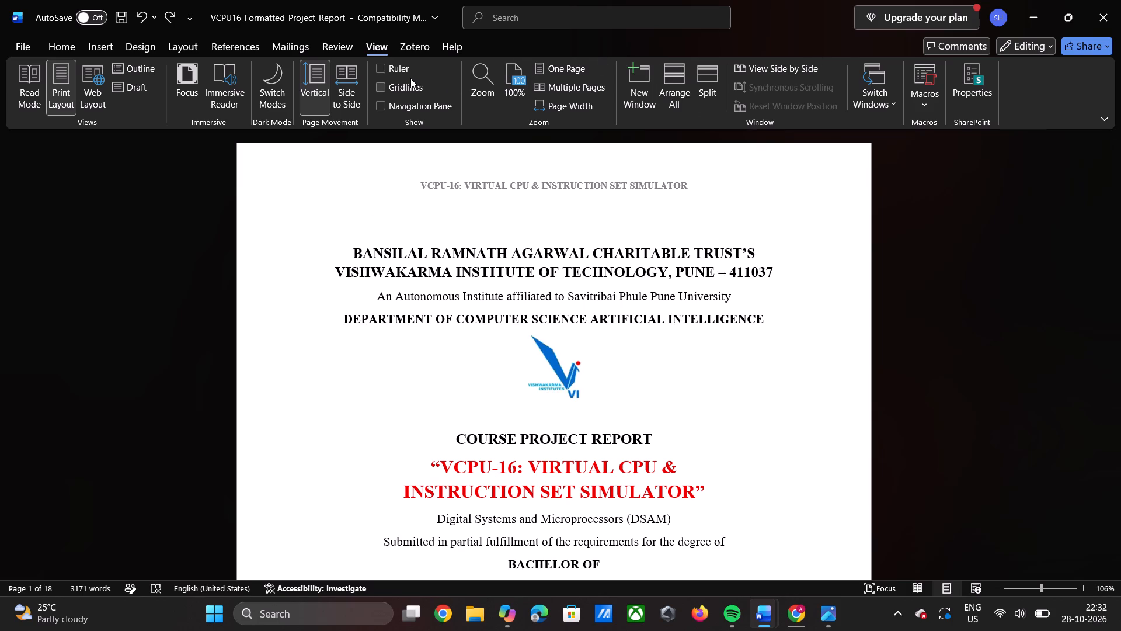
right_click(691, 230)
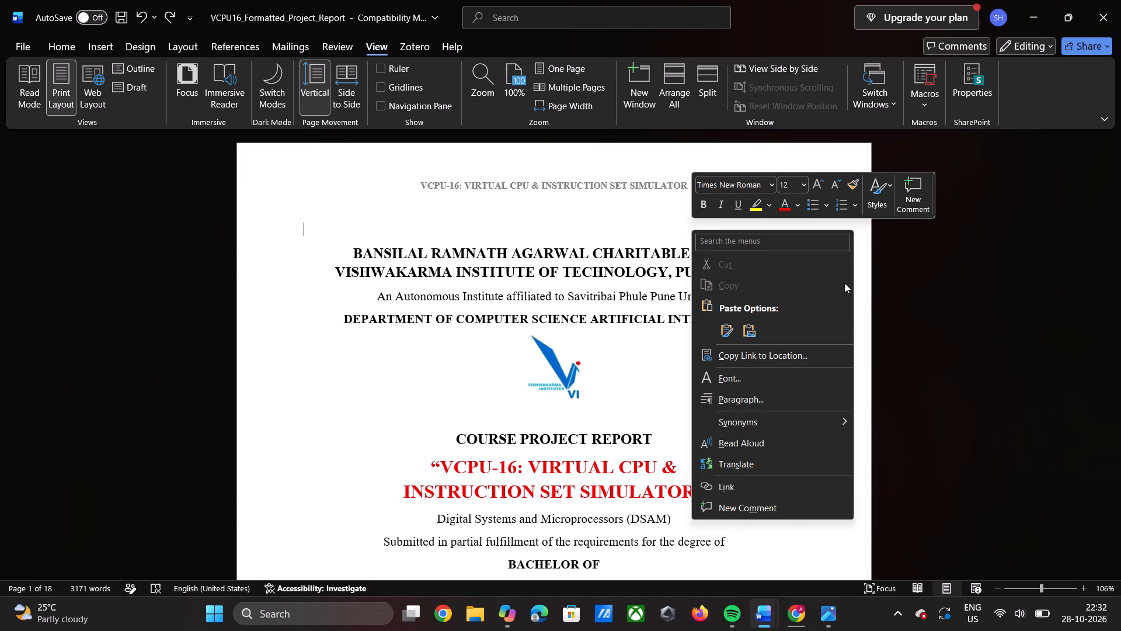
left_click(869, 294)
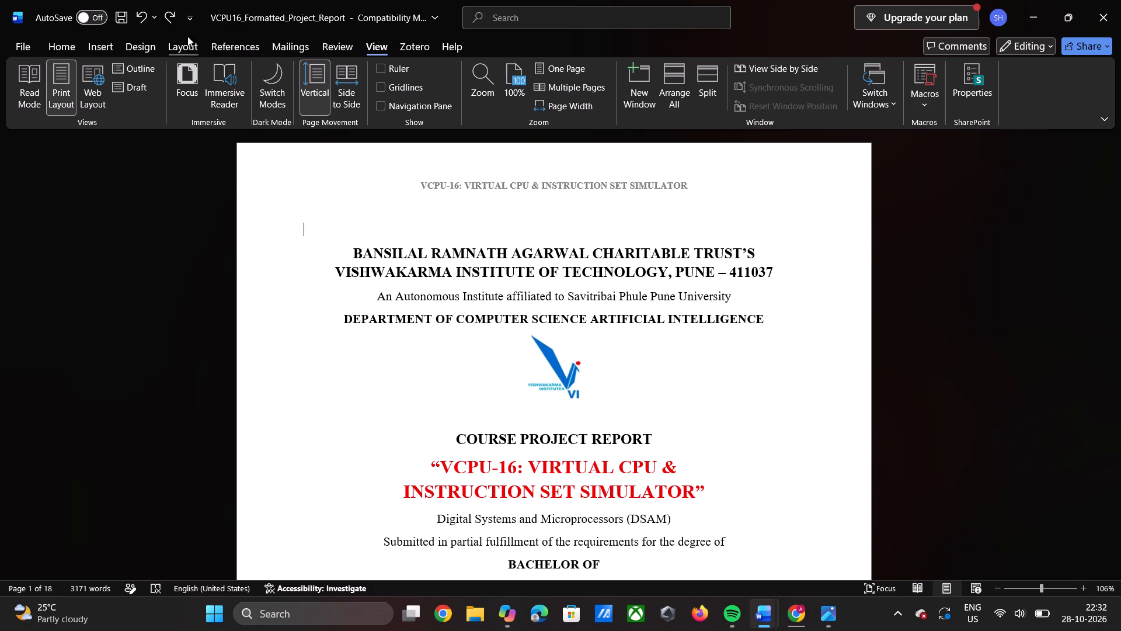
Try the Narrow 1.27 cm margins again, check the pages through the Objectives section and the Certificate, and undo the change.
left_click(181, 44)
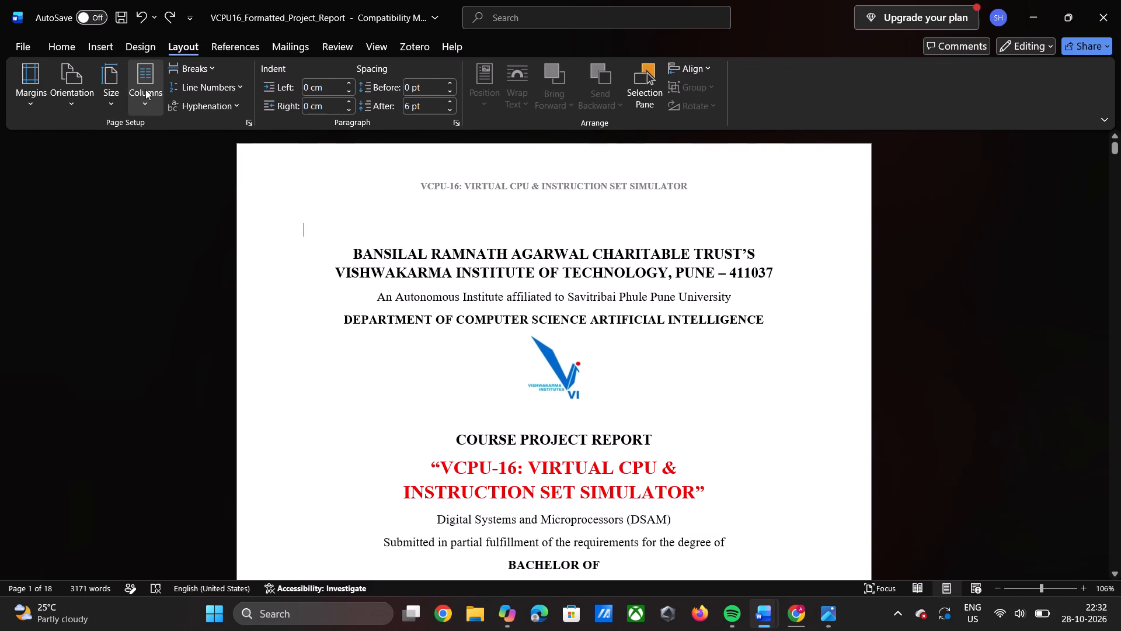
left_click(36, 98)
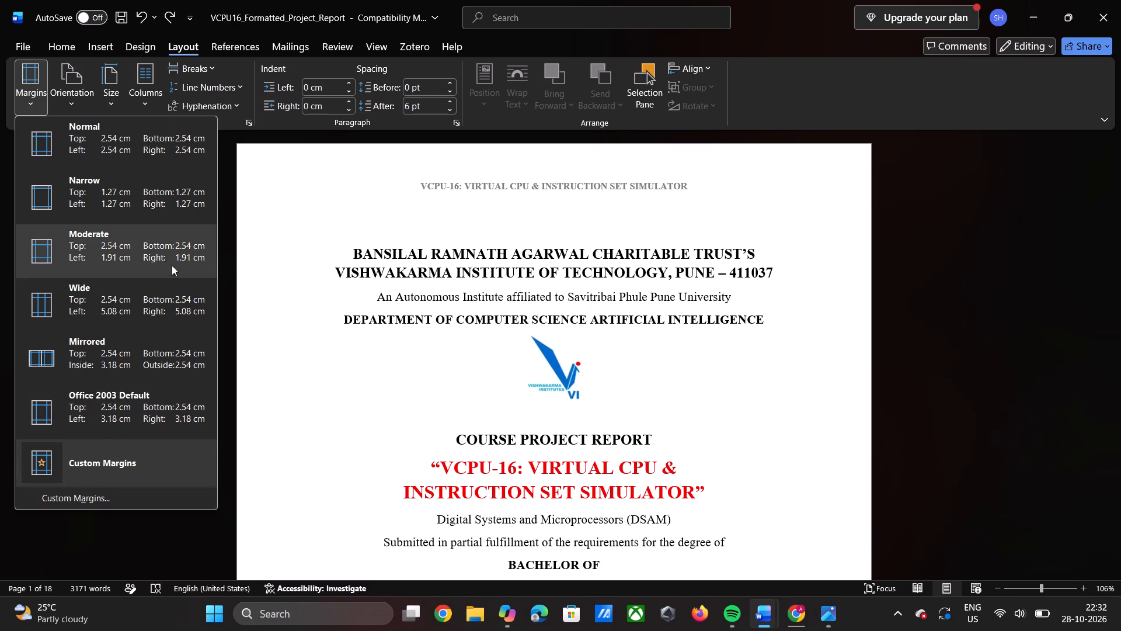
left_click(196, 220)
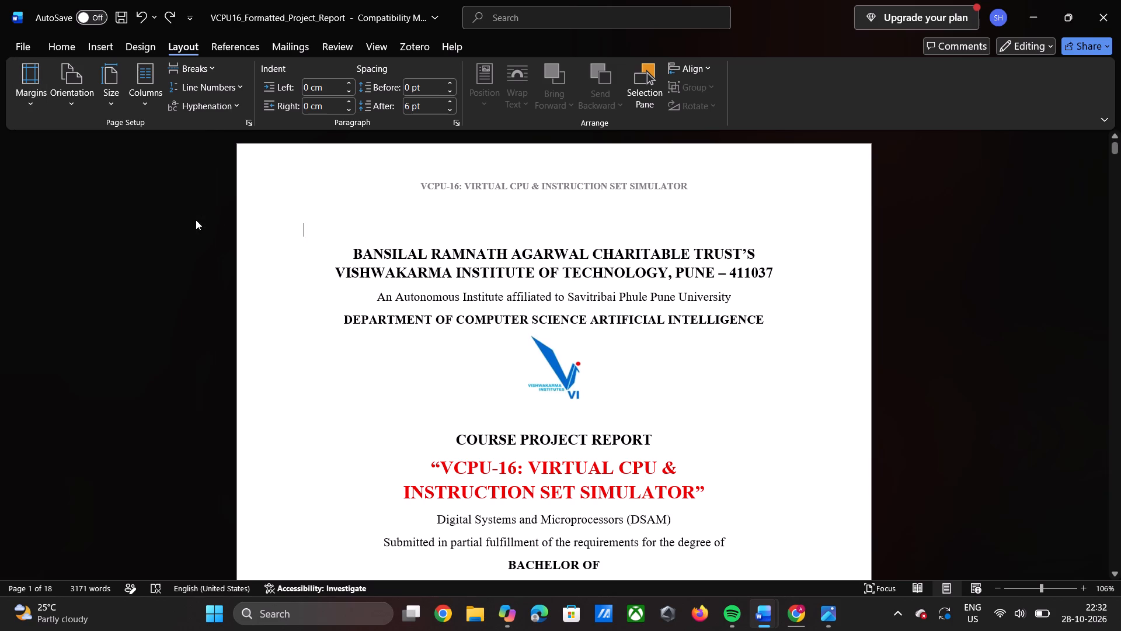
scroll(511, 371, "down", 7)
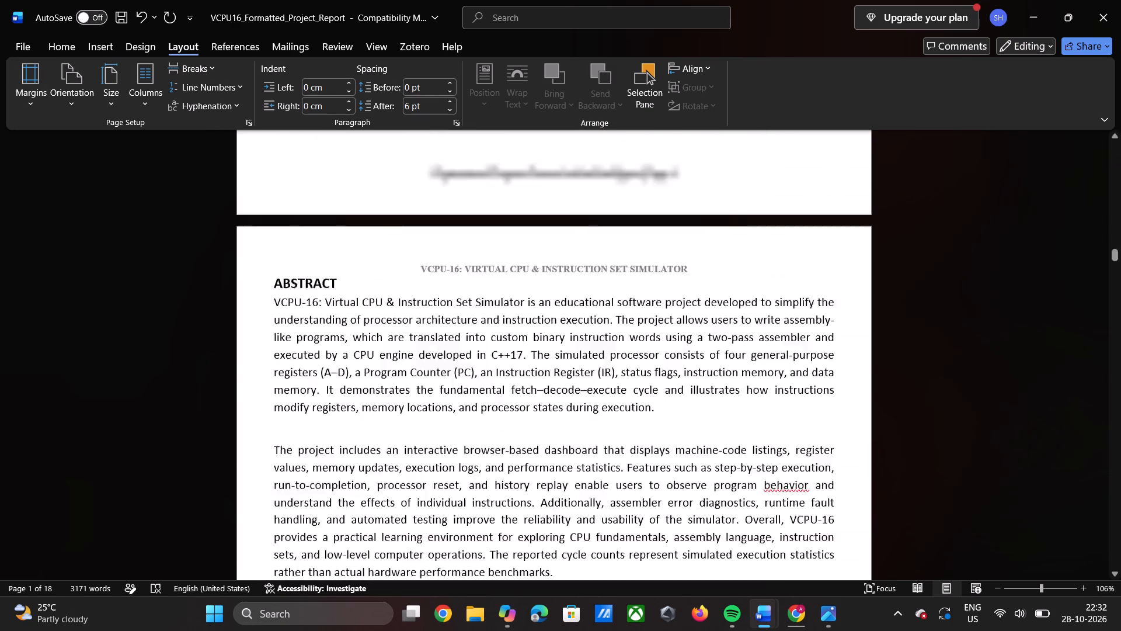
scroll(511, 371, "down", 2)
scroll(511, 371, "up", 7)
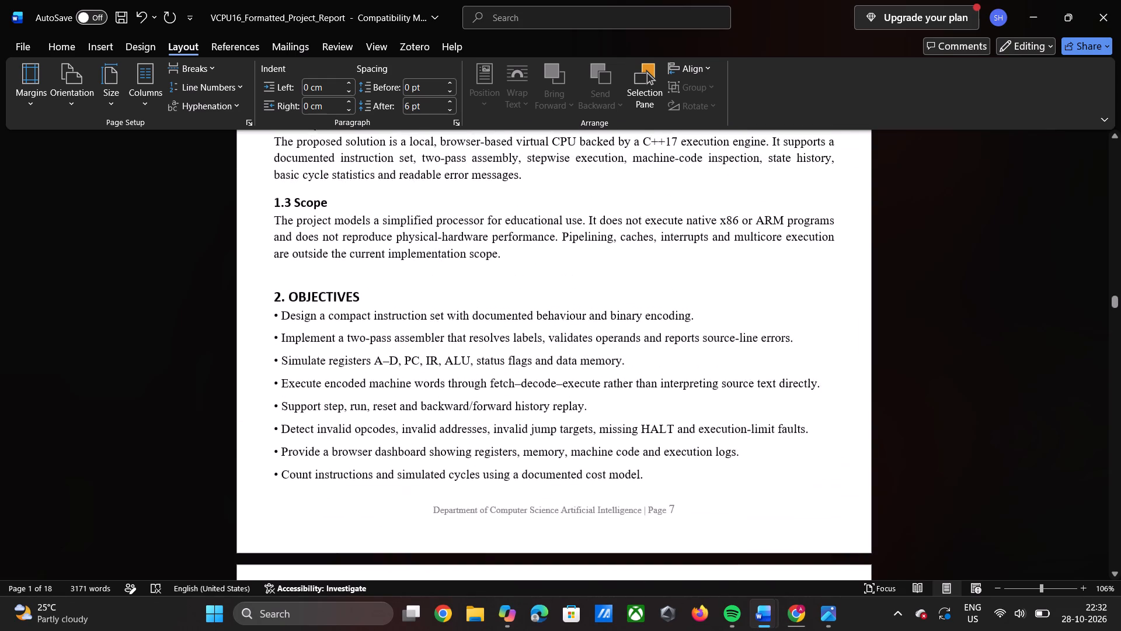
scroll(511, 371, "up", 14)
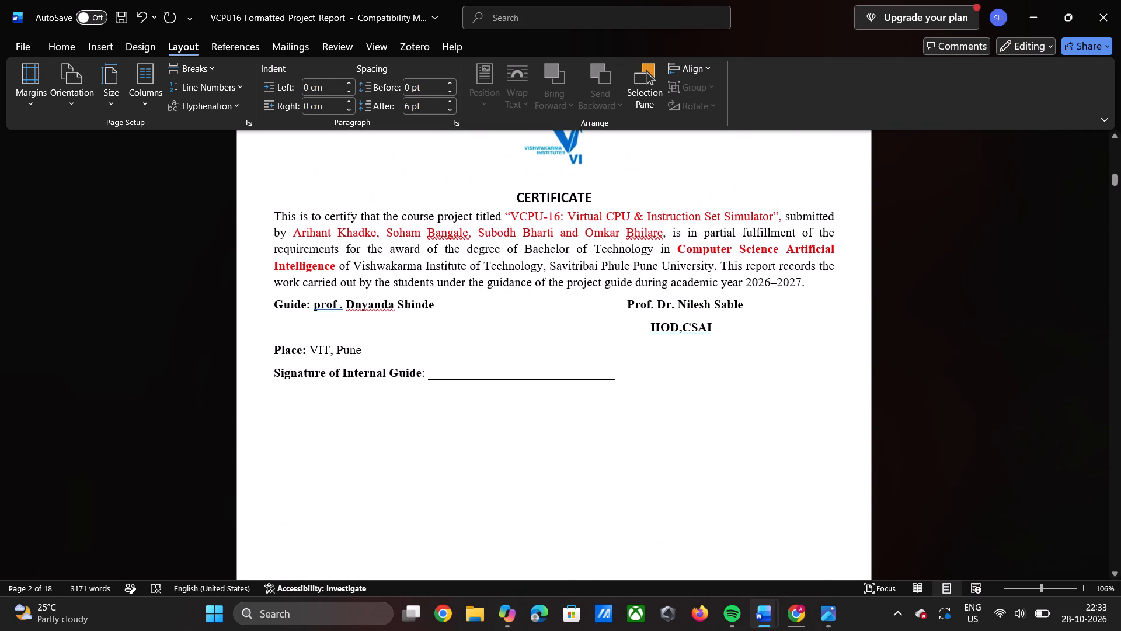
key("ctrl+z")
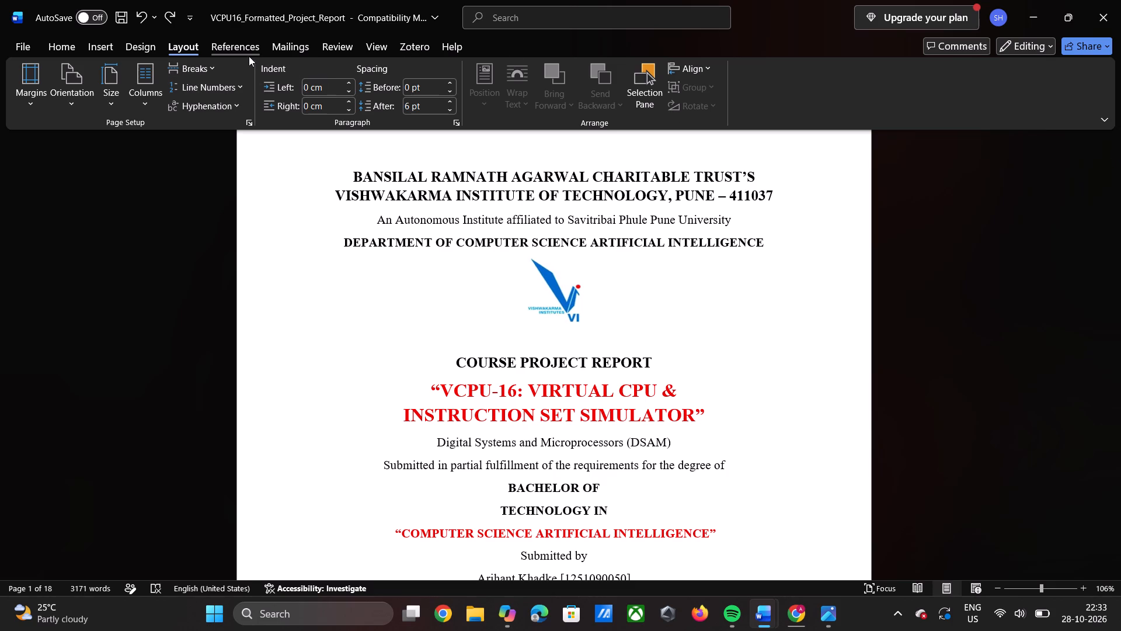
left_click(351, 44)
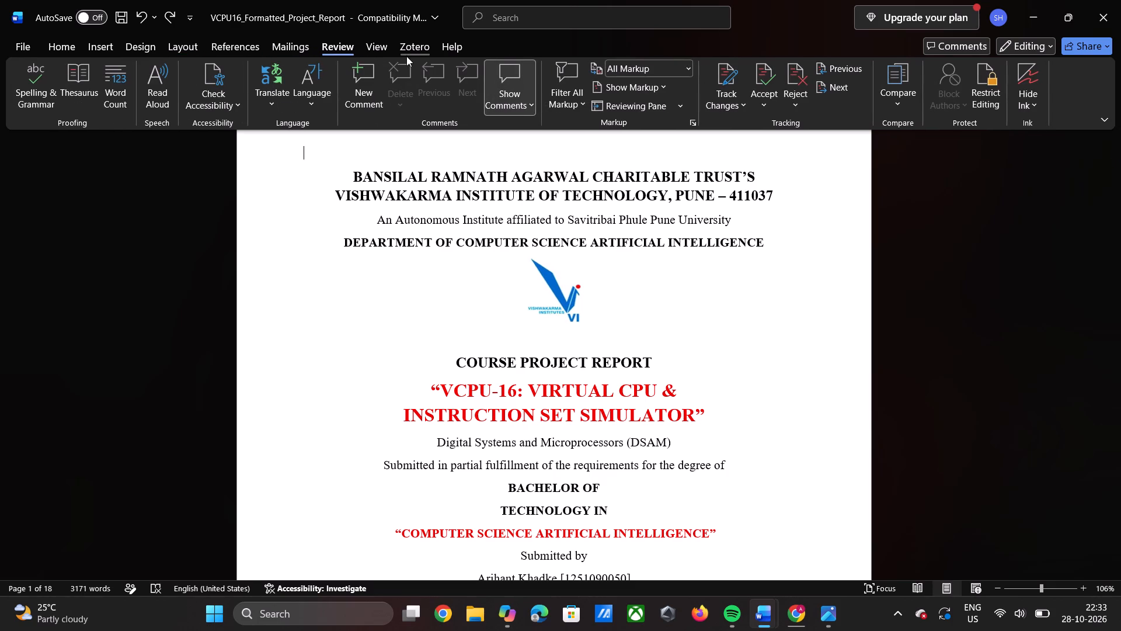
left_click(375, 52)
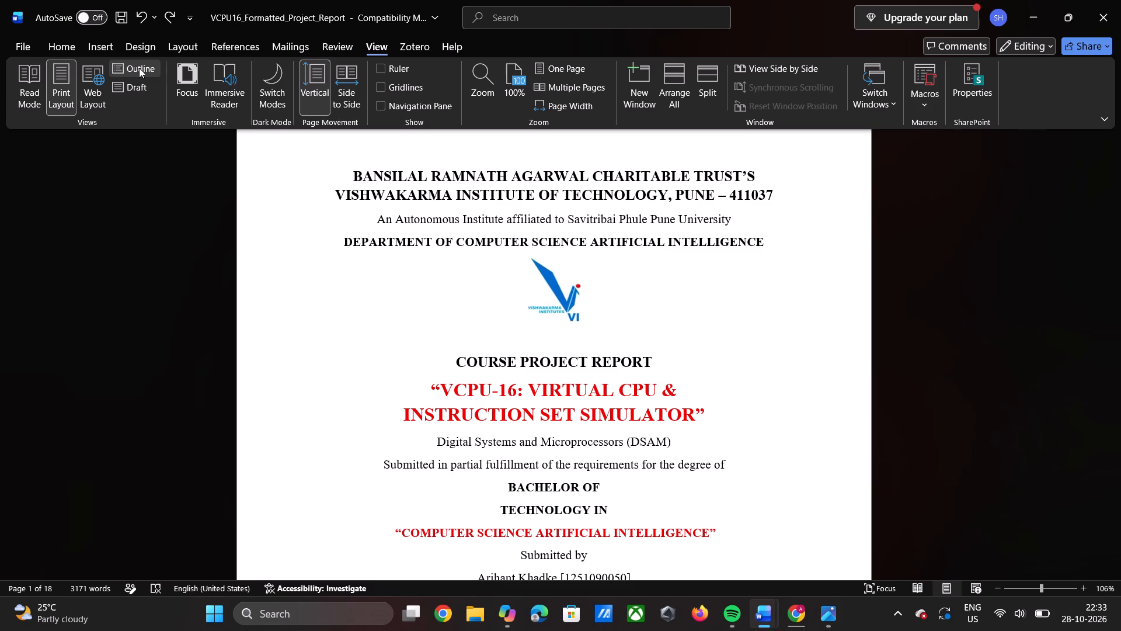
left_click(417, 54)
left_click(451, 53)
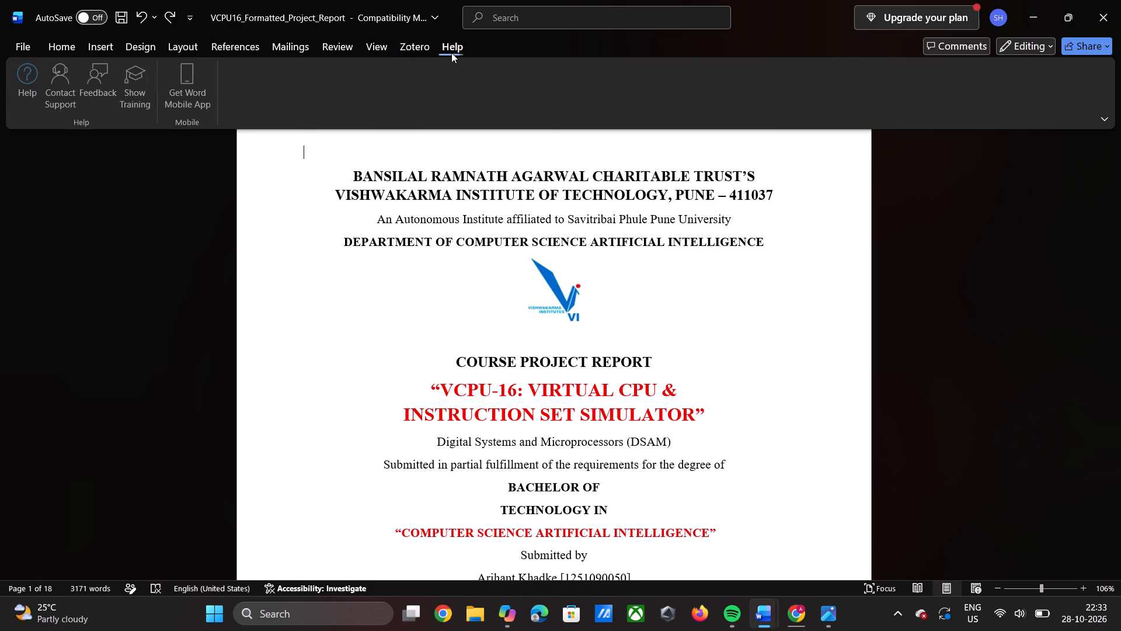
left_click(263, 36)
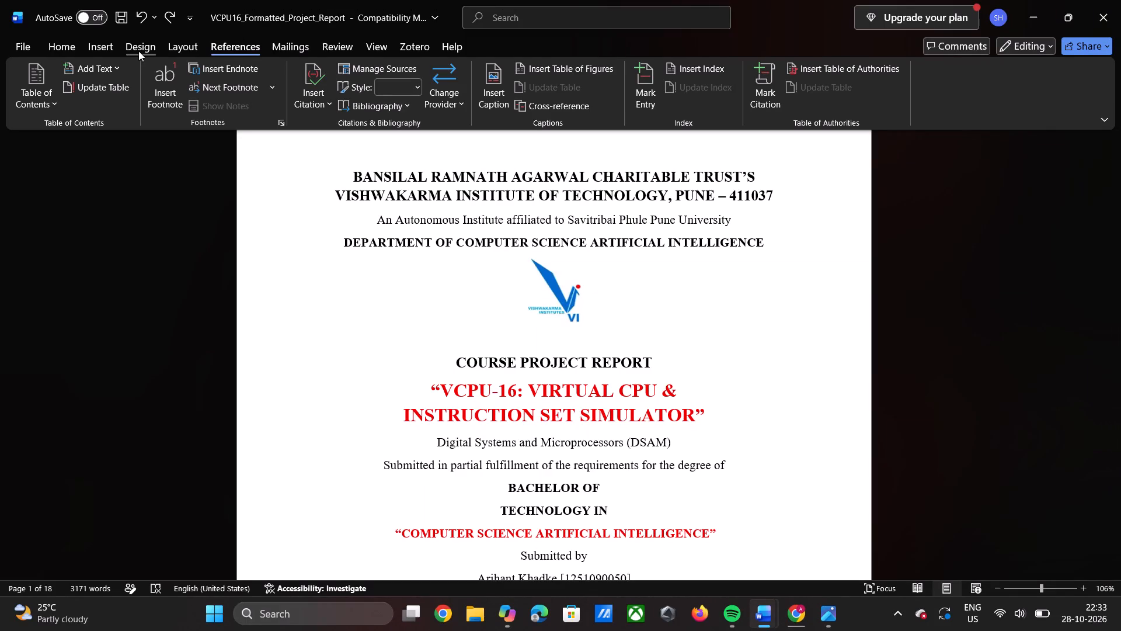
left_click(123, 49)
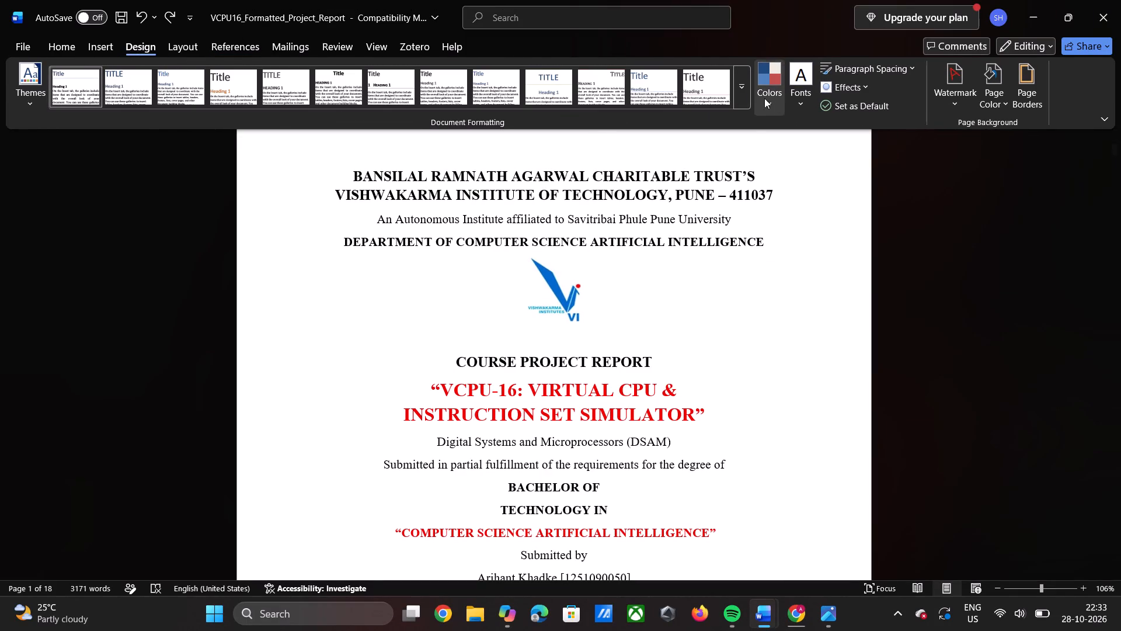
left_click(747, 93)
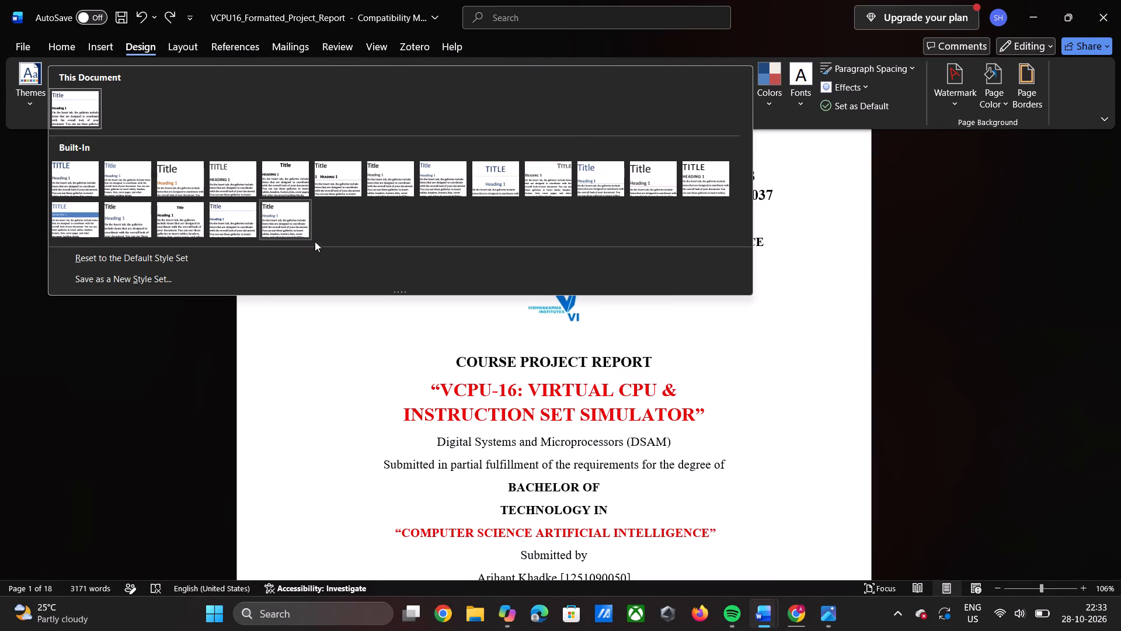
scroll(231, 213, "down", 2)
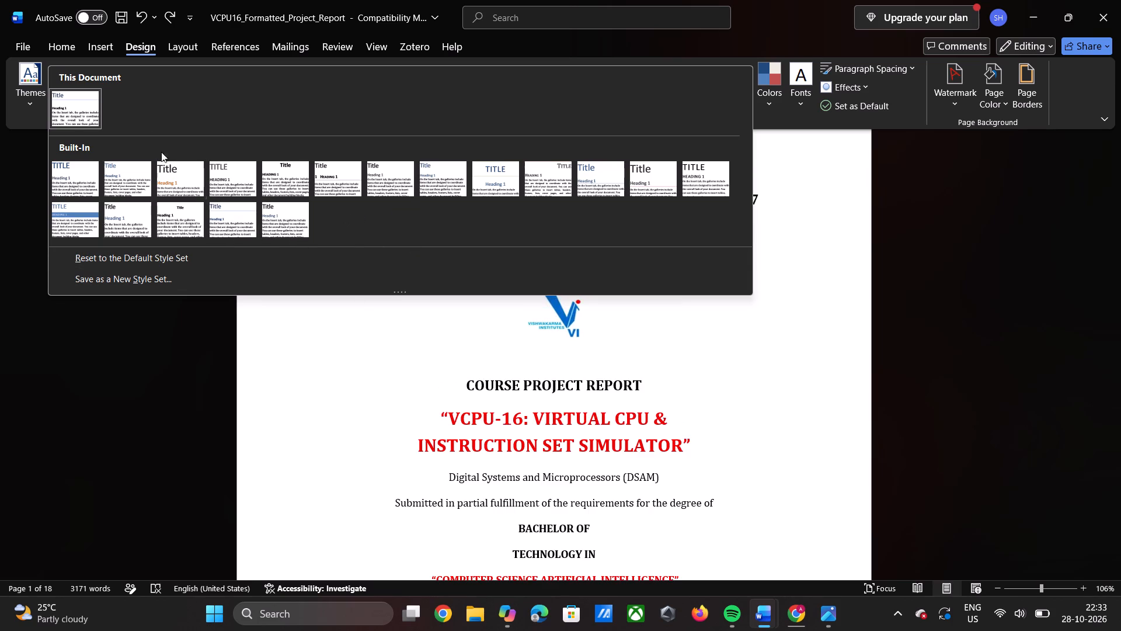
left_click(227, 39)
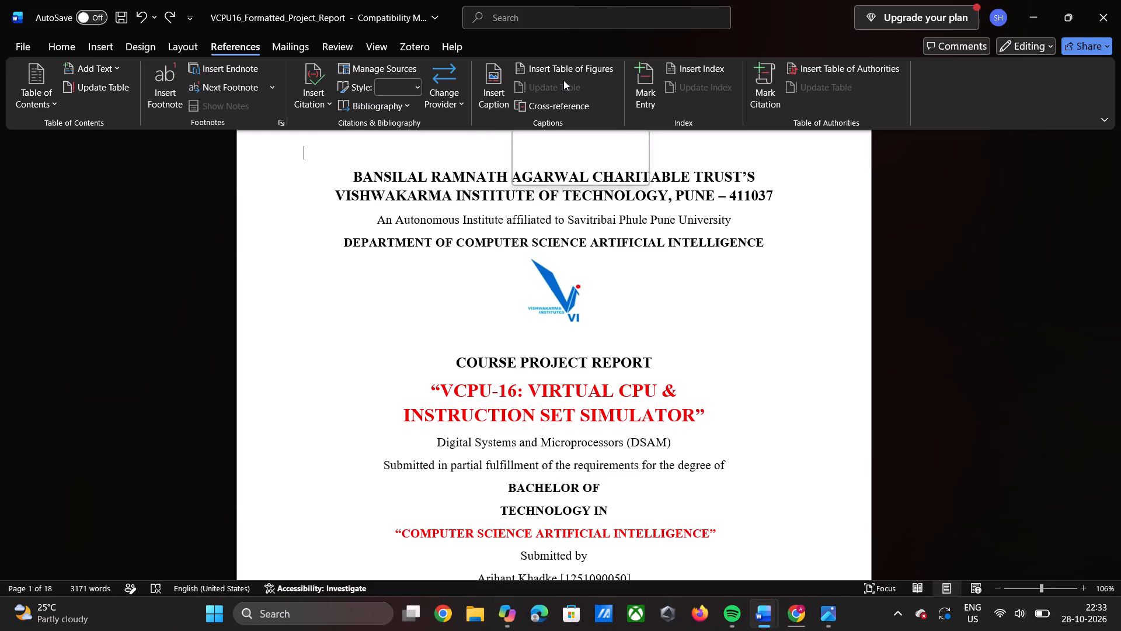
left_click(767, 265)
Undo the last remaining text edit in the report.
scroll(718, 312, "down", 7)
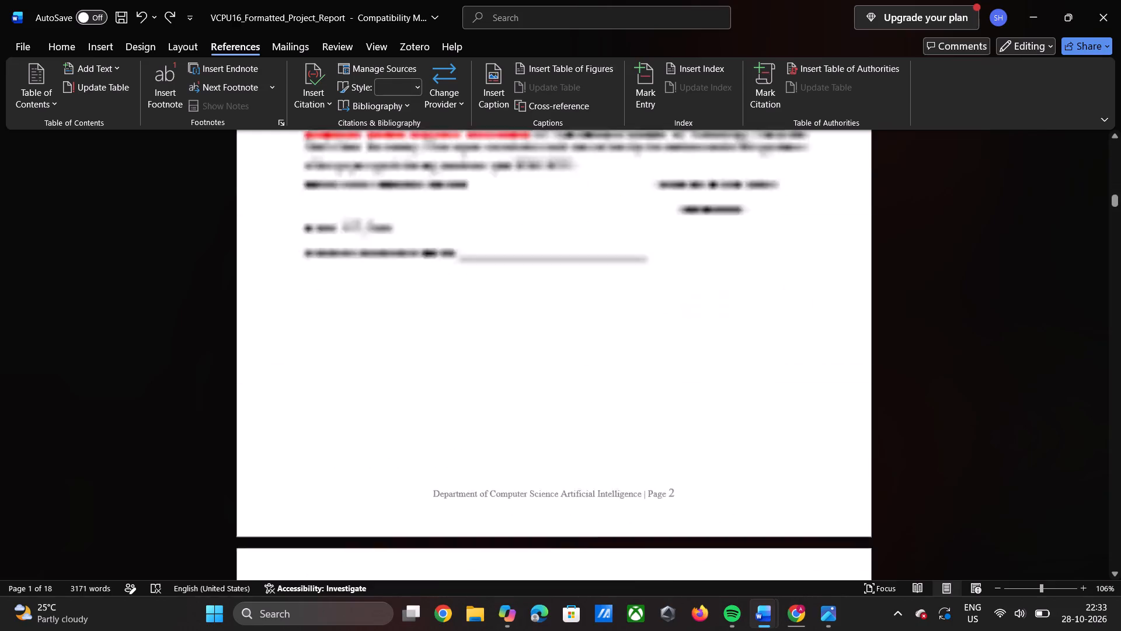
scroll(718, 312, "down", 20)
scroll(718, 312, "down", 20)
scroll(718, 312, "down", 4)
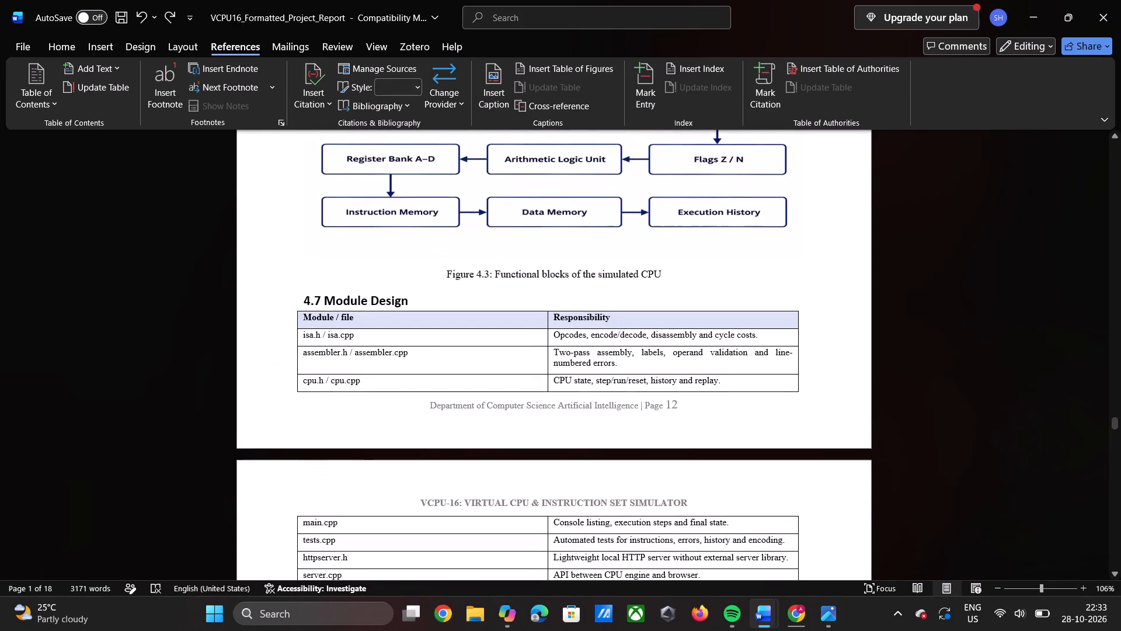
key("ctrl+z")
Examine the report's layout from the cover page through the requirements tables and design diagrams to section 4.6 CPU Block Diagram.
scroll(468, 438, "up", 12)
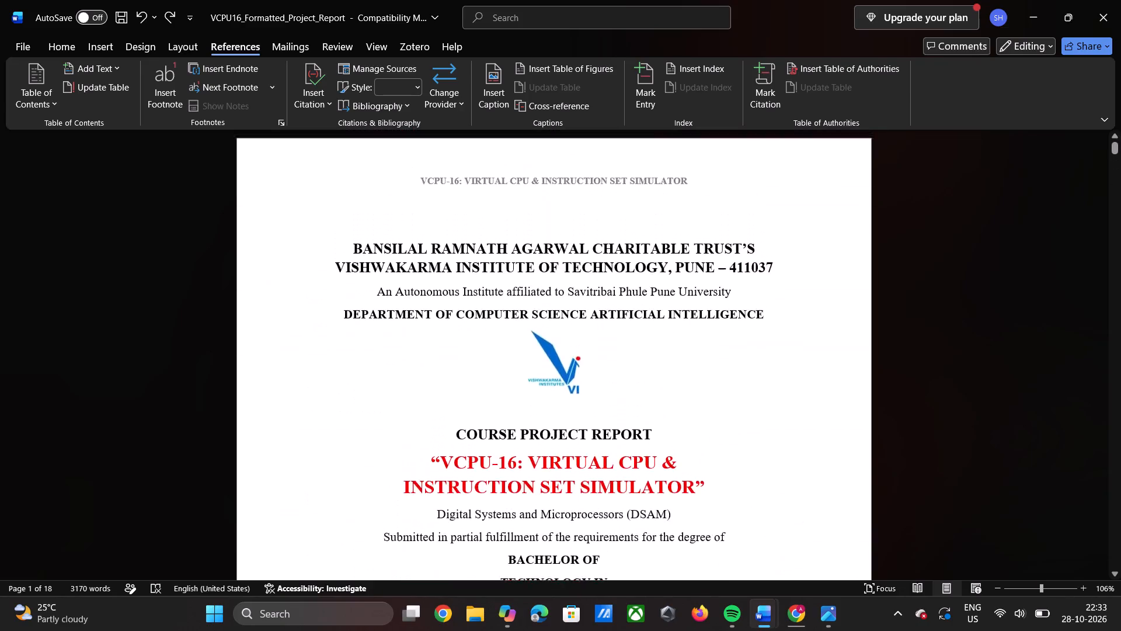
scroll(468, 438, "down", 14)
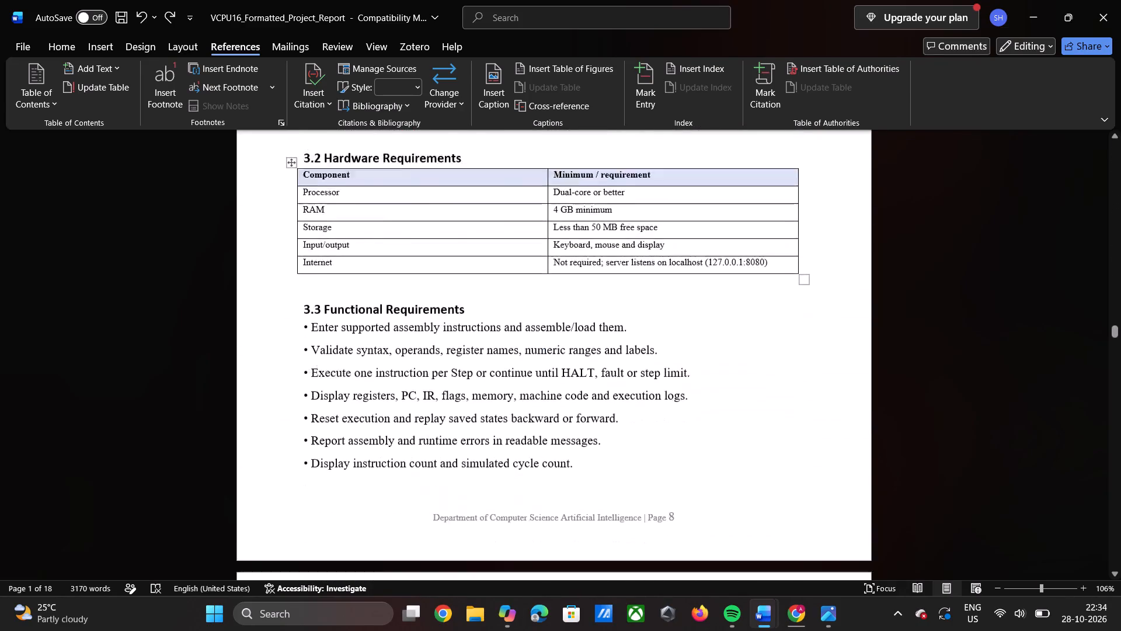
scroll(468, 438, "down", 4)
scroll(468, 438, "up", 5)
scroll(468, 438, "down", 2)
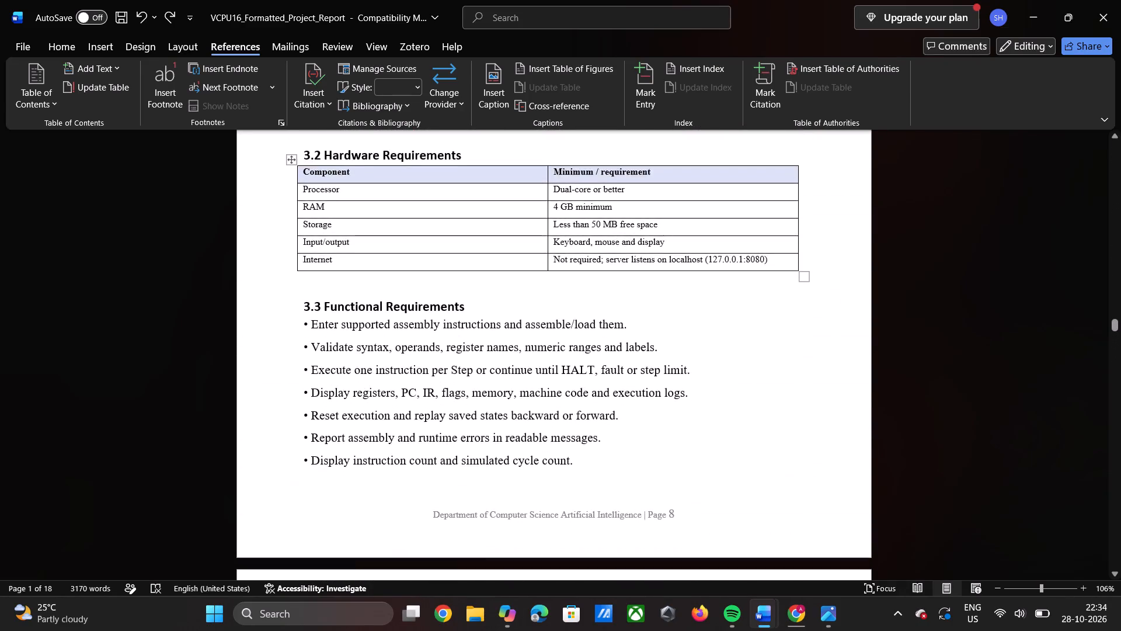
scroll(468, 438, "down", 10)
scroll(437, 494, "down", 4)
scroll(437, 494, "up", 5)
scroll(437, 494, "down", 4)
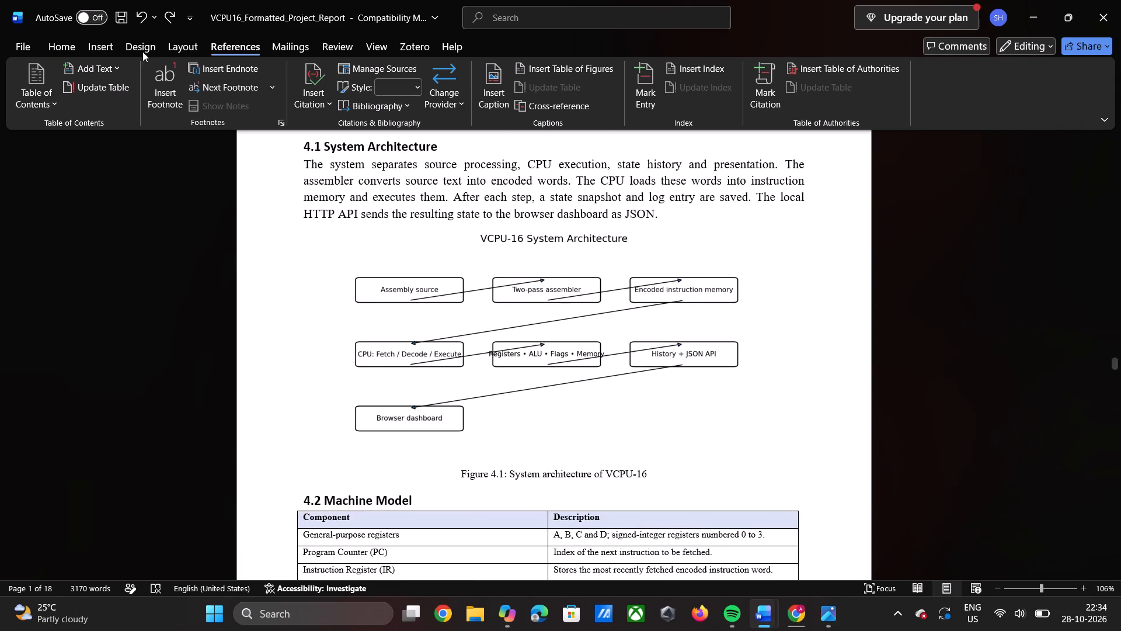
scroll(469, 335, "down", 7)
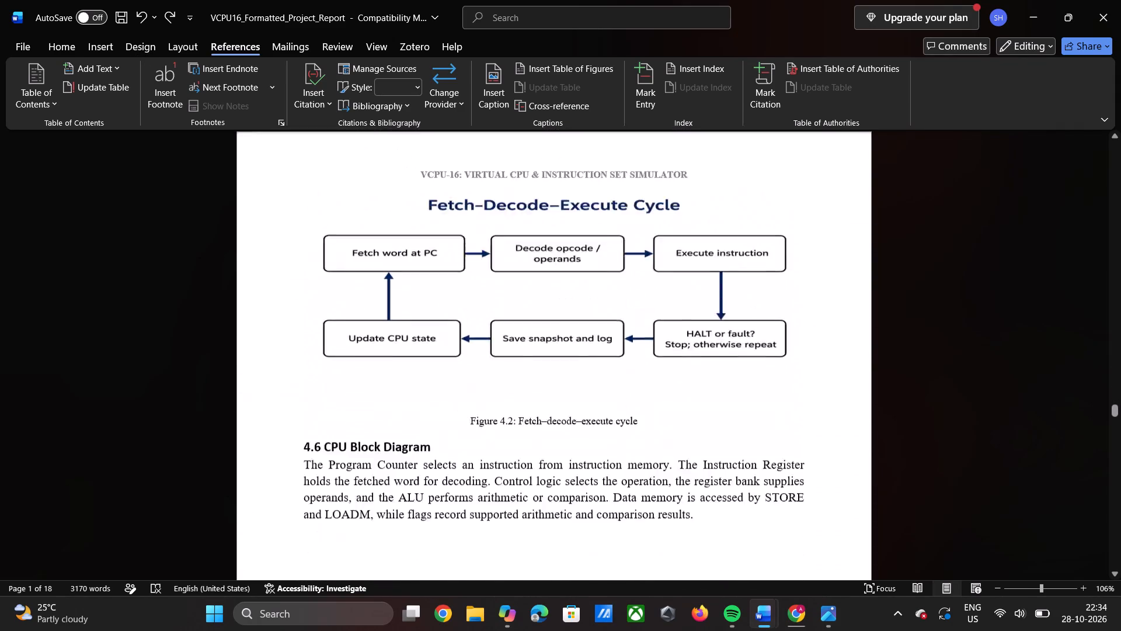
scroll(469, 335, "down", 2)
scroll(469, 335, "up", 5)
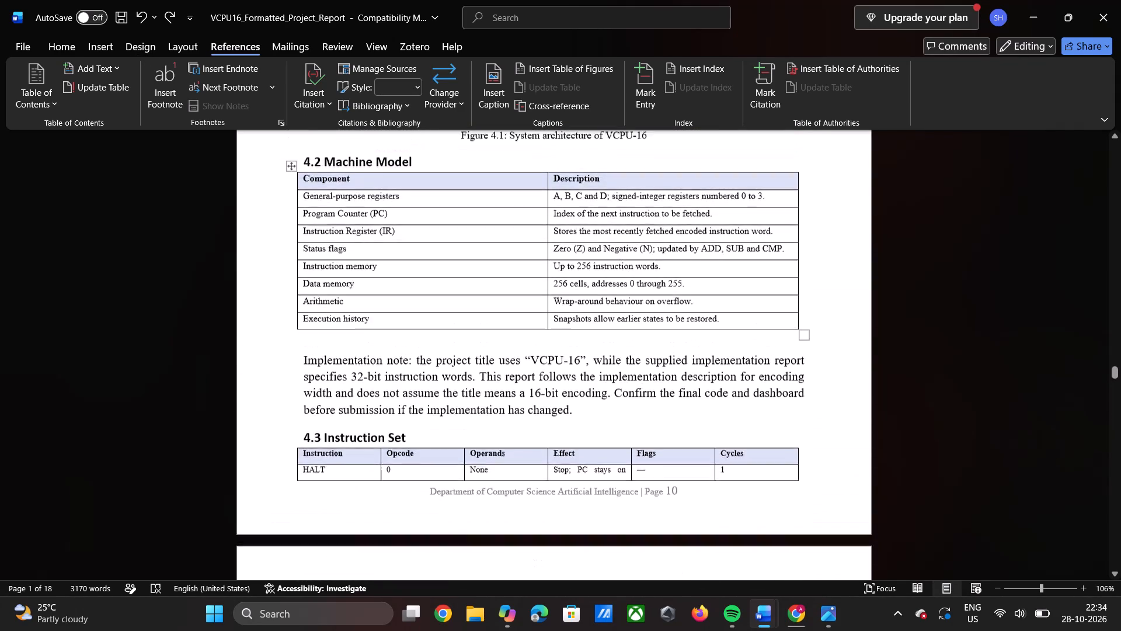
scroll(469, 335, "up", 1)
right_click(493, 375)
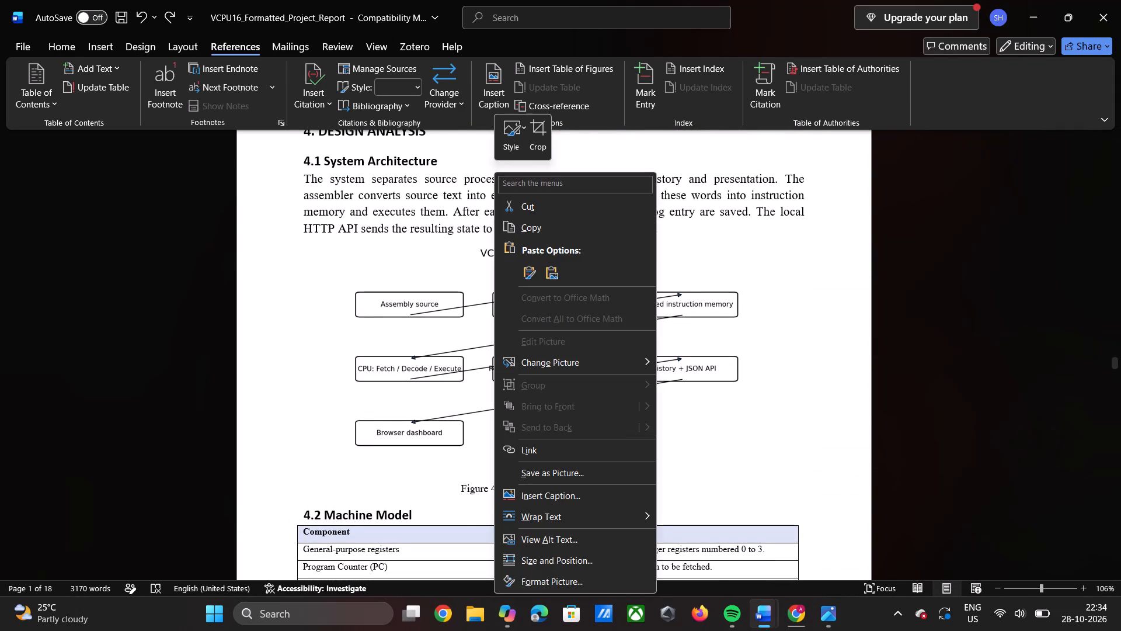
left_click(556, 232)
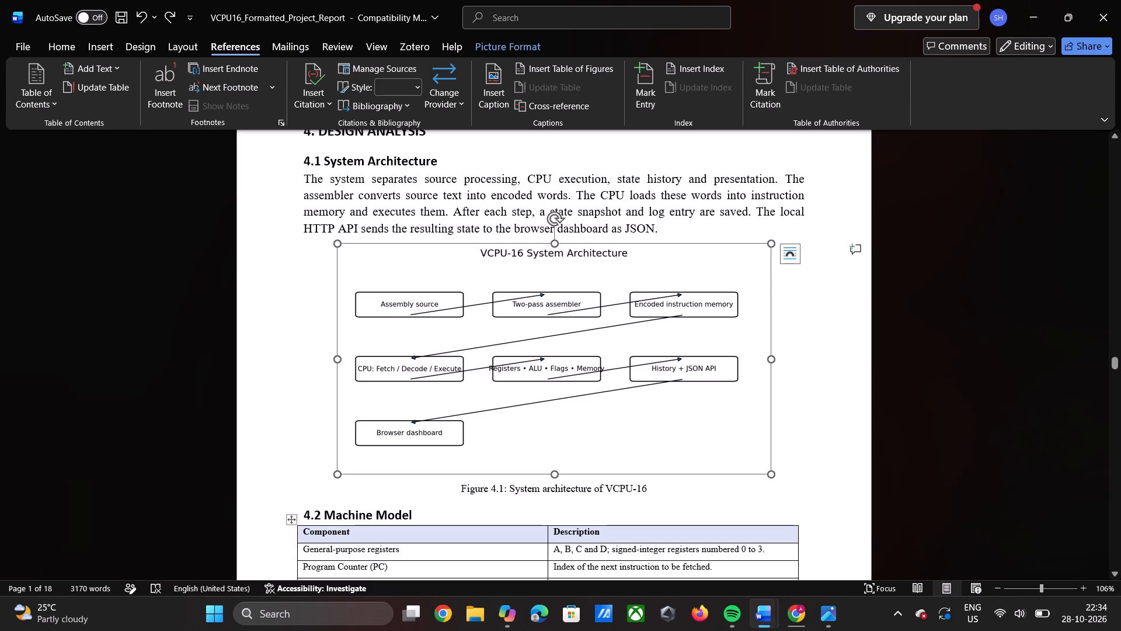
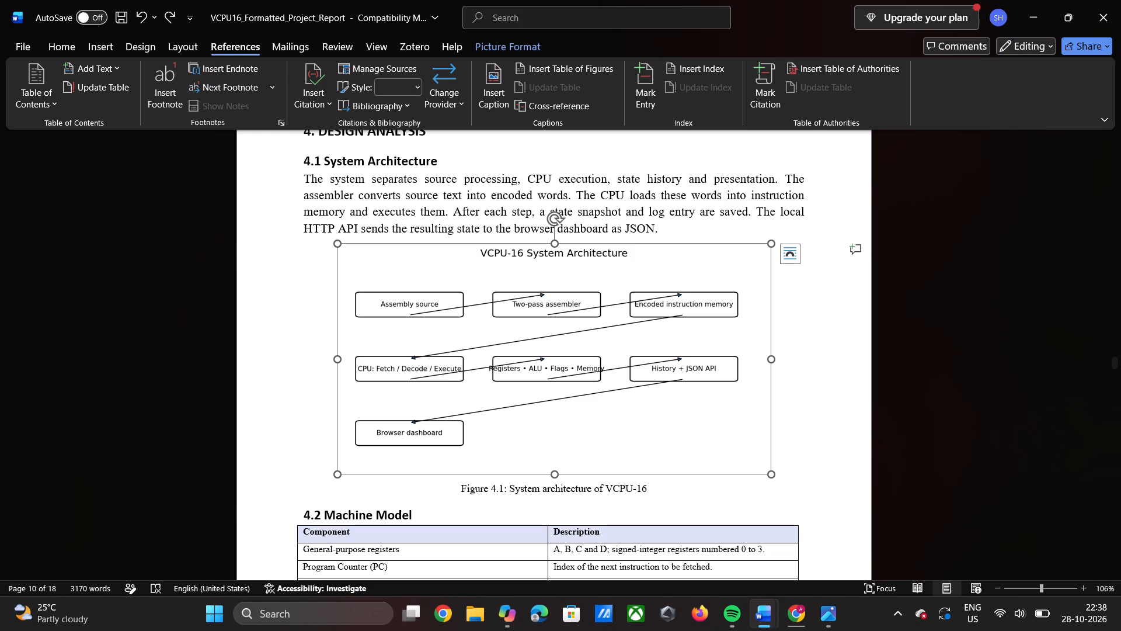
right_click(560, 373)
left_click(597, 205)
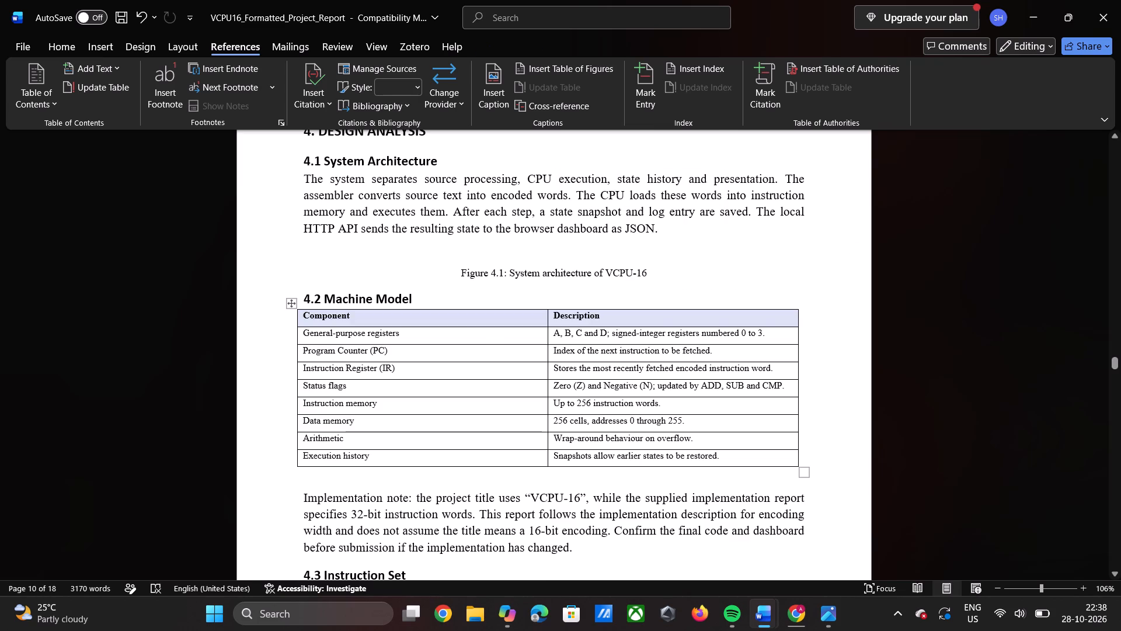
key("ctrl+v")
key("ctrl+z")
left_click(110, 54)
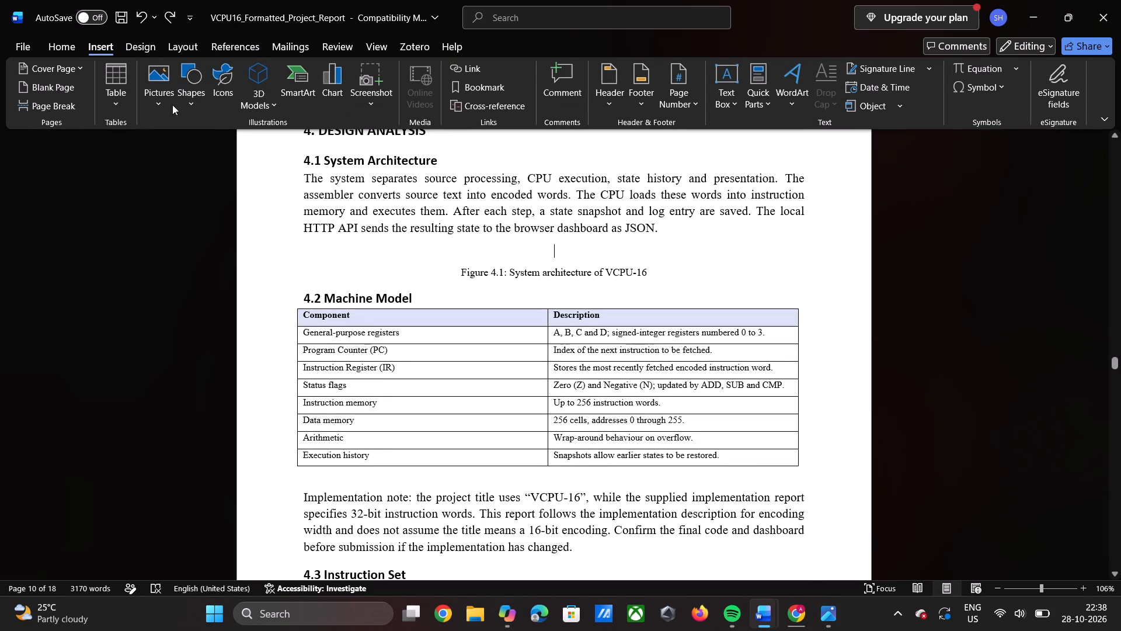
left_click(162, 105)
left_click(187, 157)
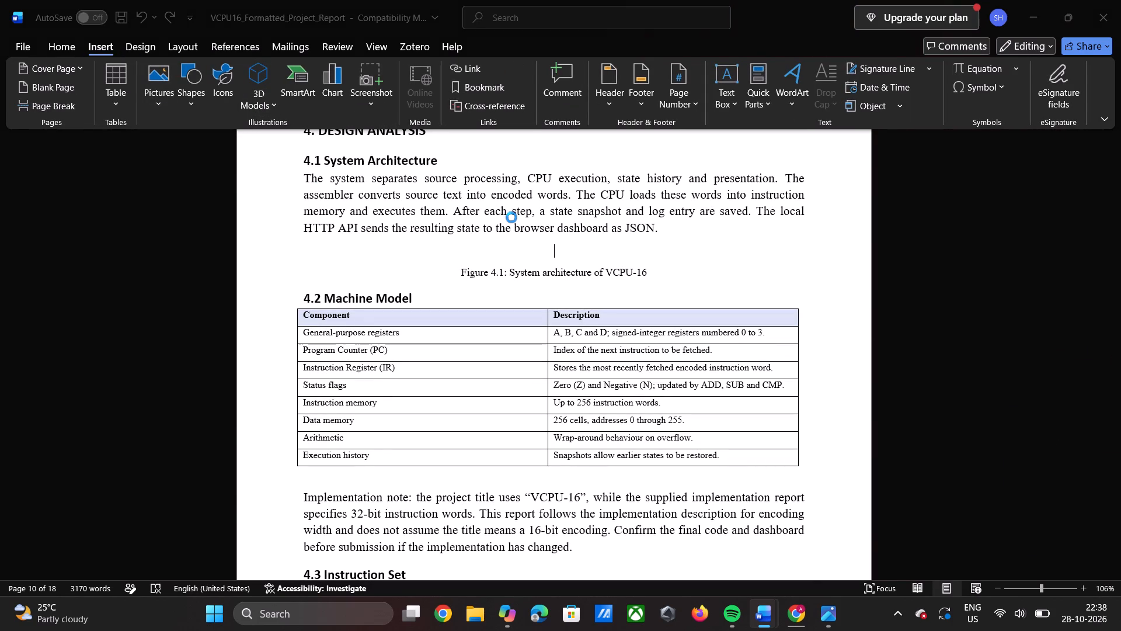
double_click(265, 140)
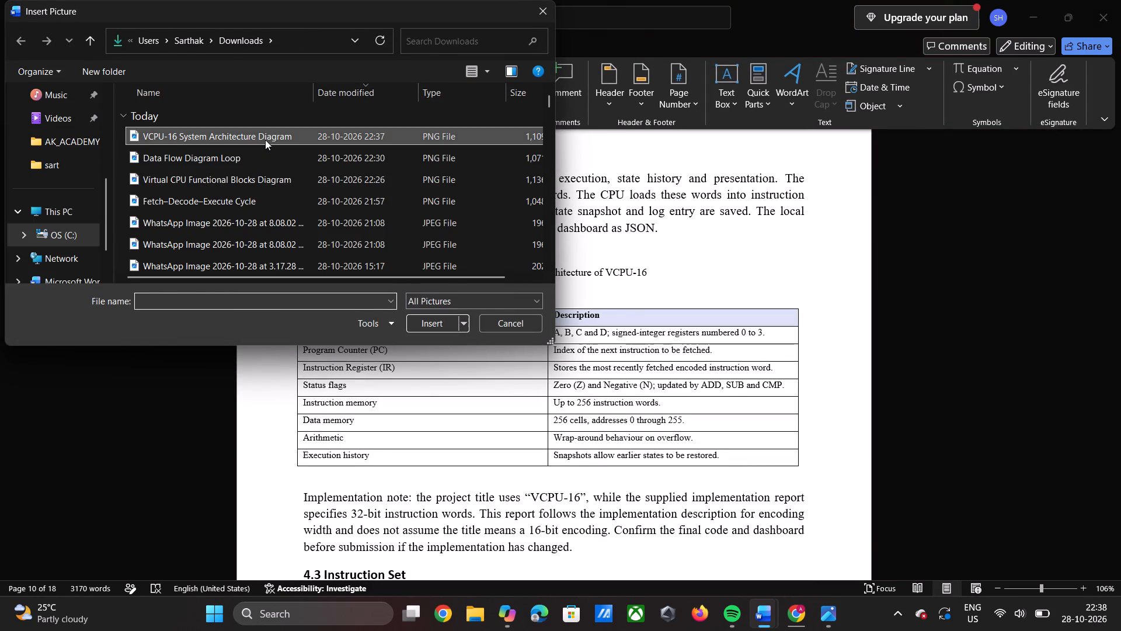
Reduce the height of the new Figure 4.1 picture to about 5.97 cm, keeping its full text width.
left_click(642, 328)
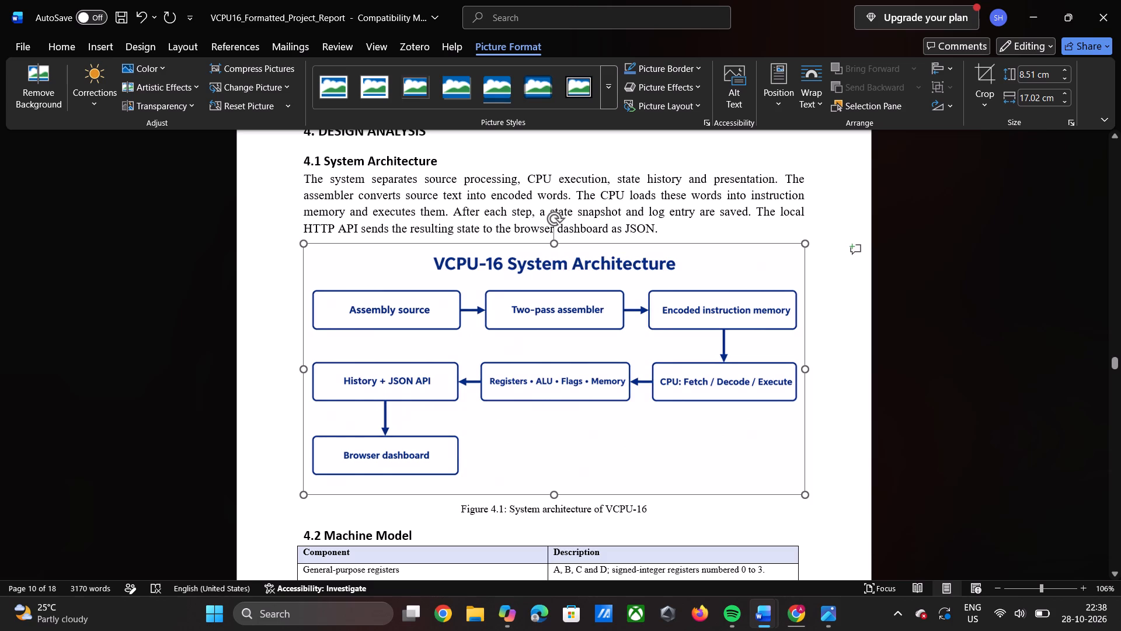
left_click_drag(557, 243, 552, 281)
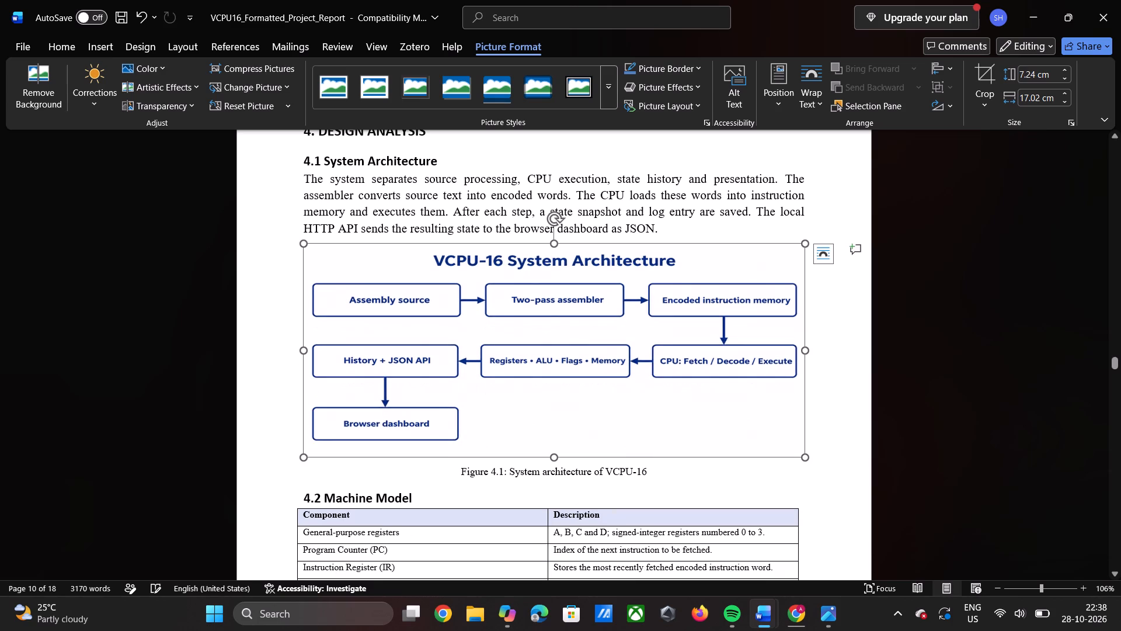
left_click(551, 458)
left_click_drag(551, 458, 566, 419)
left_click(604, 378)
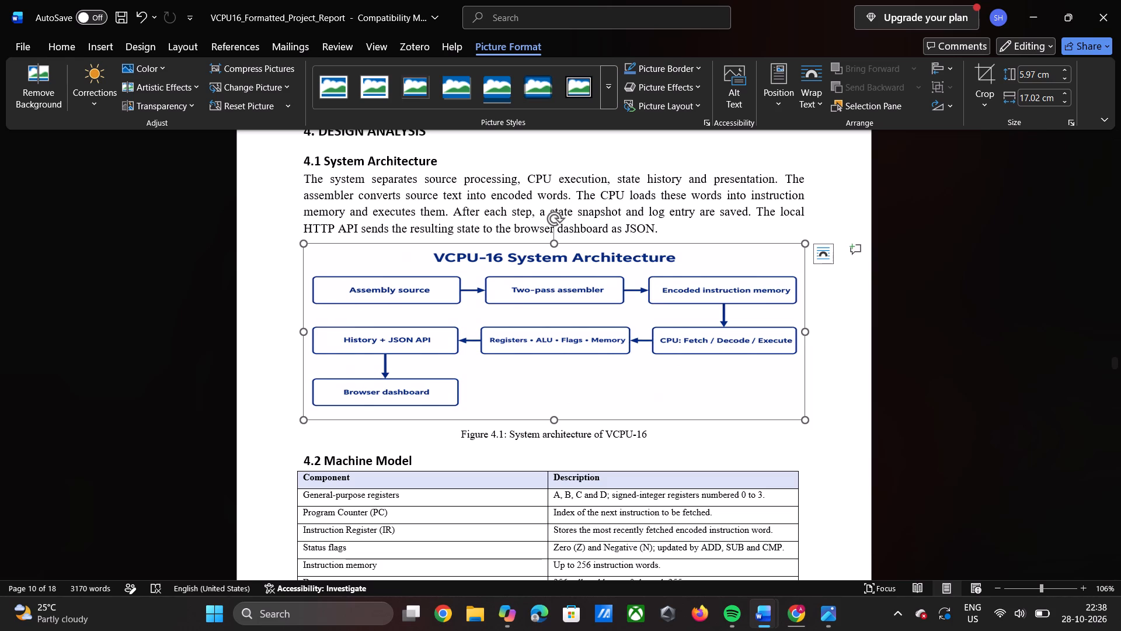
Examine the rest of the report from the Machine Model section through the test cases to the Conclusion and References.
scroll(604, 378, "down", 18)
scroll(604, 378, "down", 7)
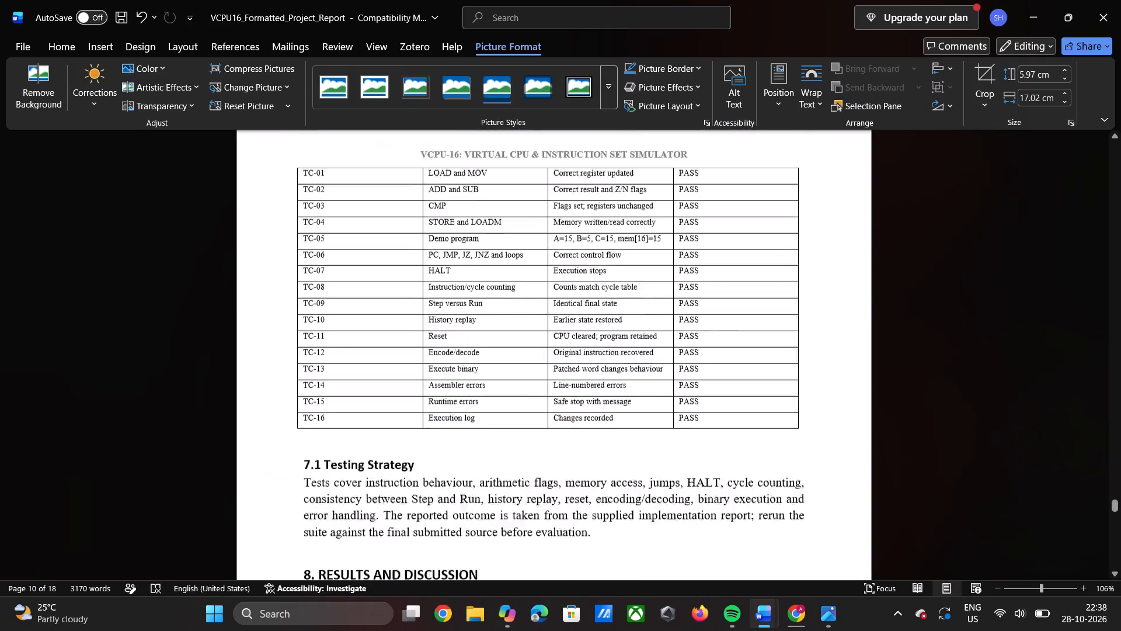
scroll(604, 378, "down", 16)
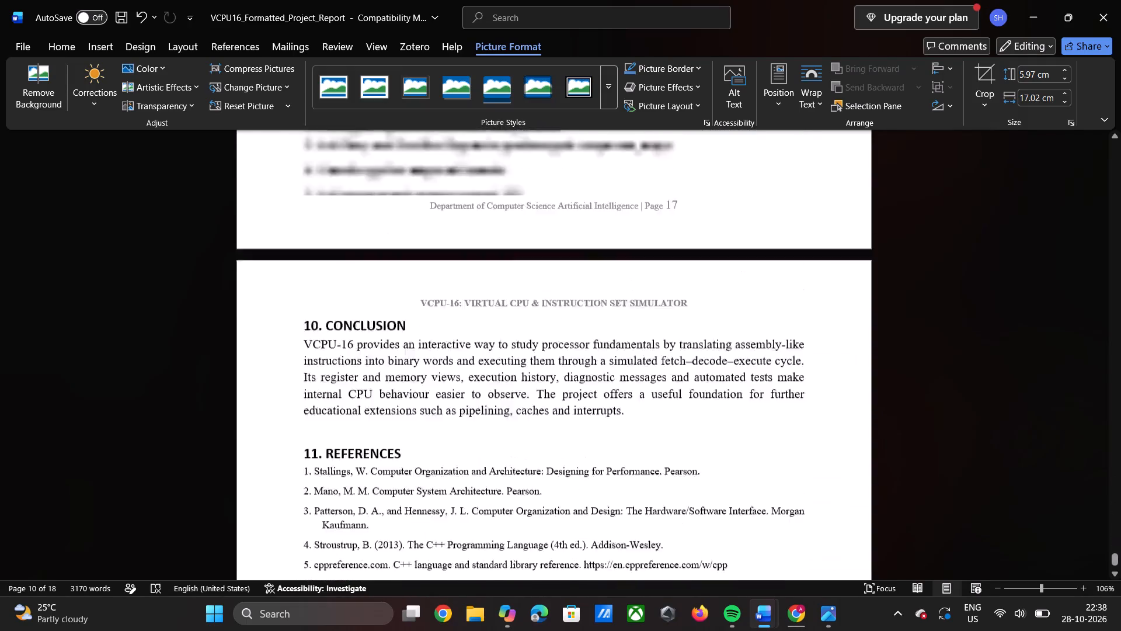
scroll(604, 378, "down", 1)
scroll(517, 348, "up", 4)
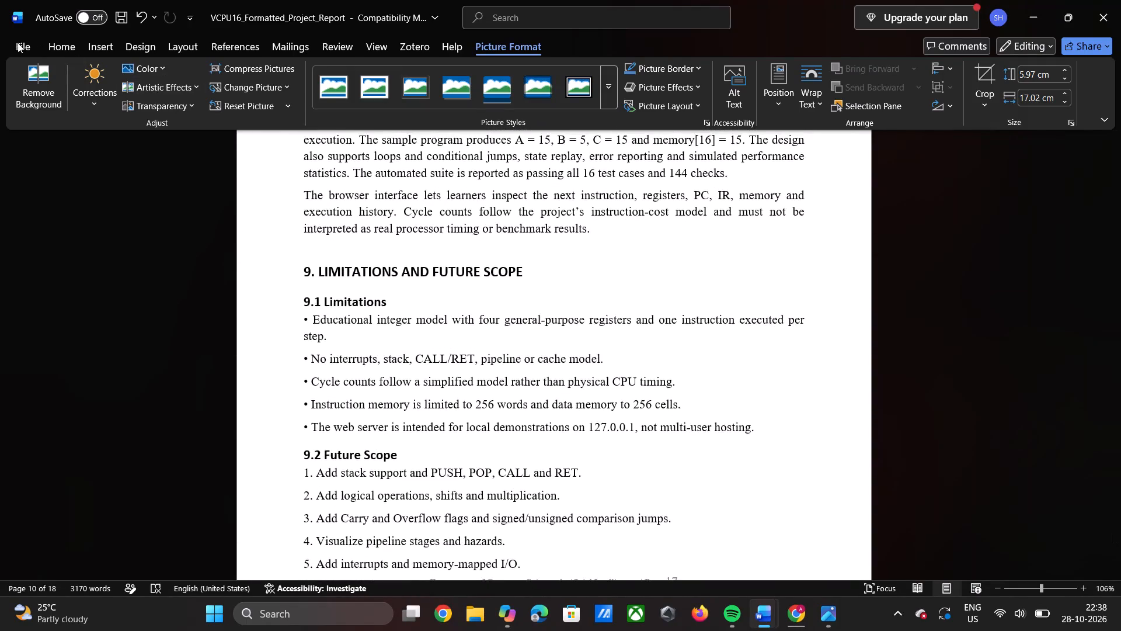
Start saving a copy of the report as a Word document in the Downloads folder, clearing the suggested file name.
left_click(18, 43)
left_click(22, 264)
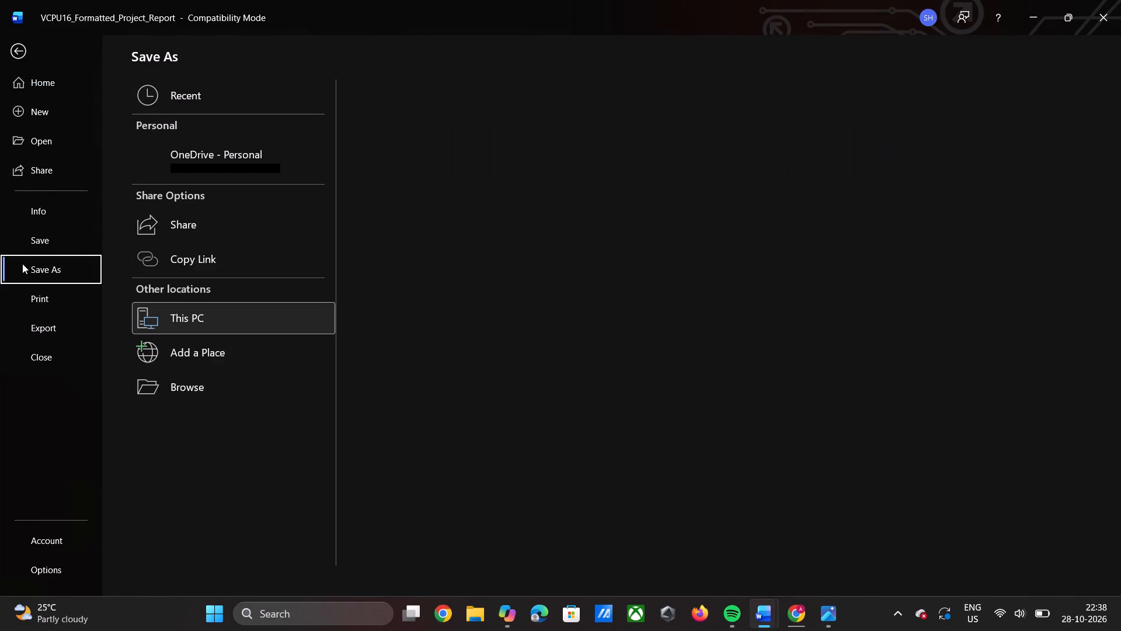
left_click(262, 316)
left_click(502, 144)
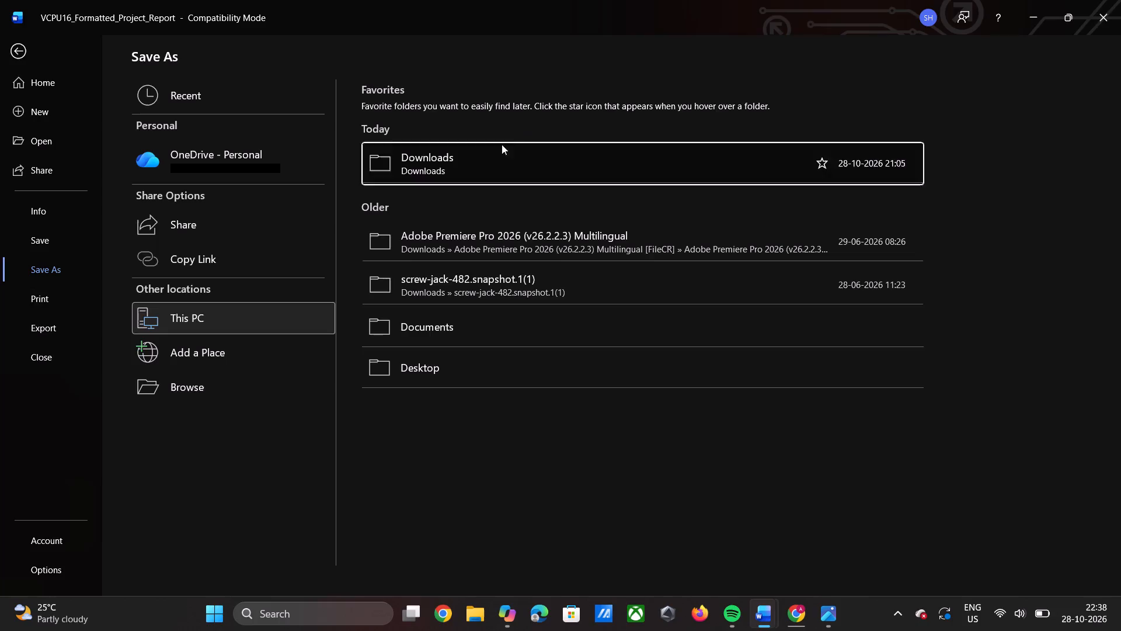
key("BackSpace")
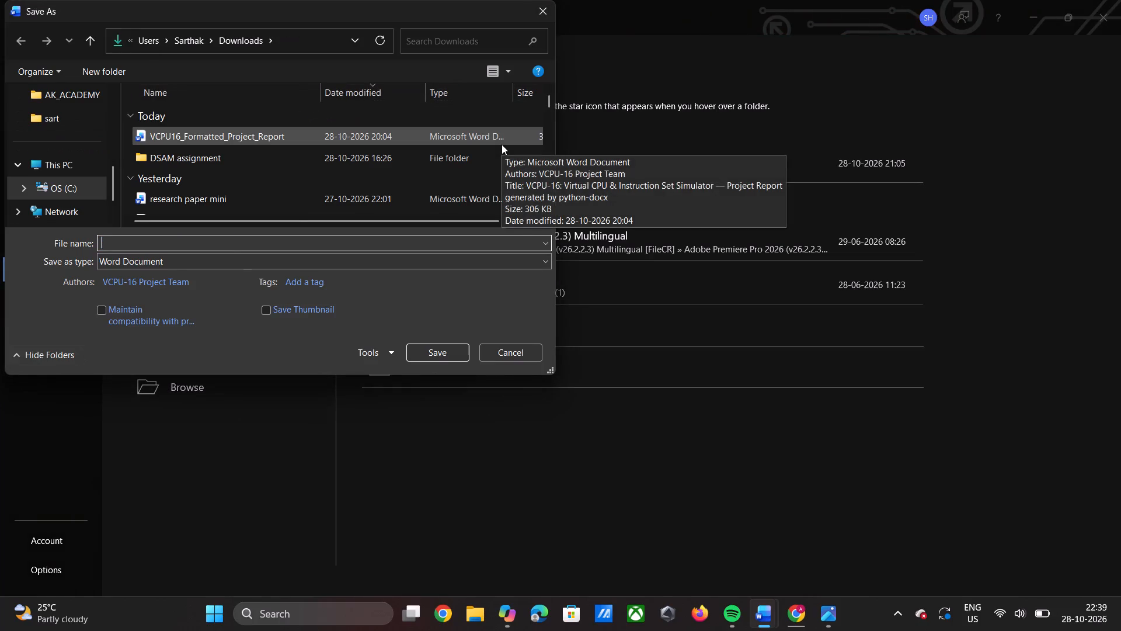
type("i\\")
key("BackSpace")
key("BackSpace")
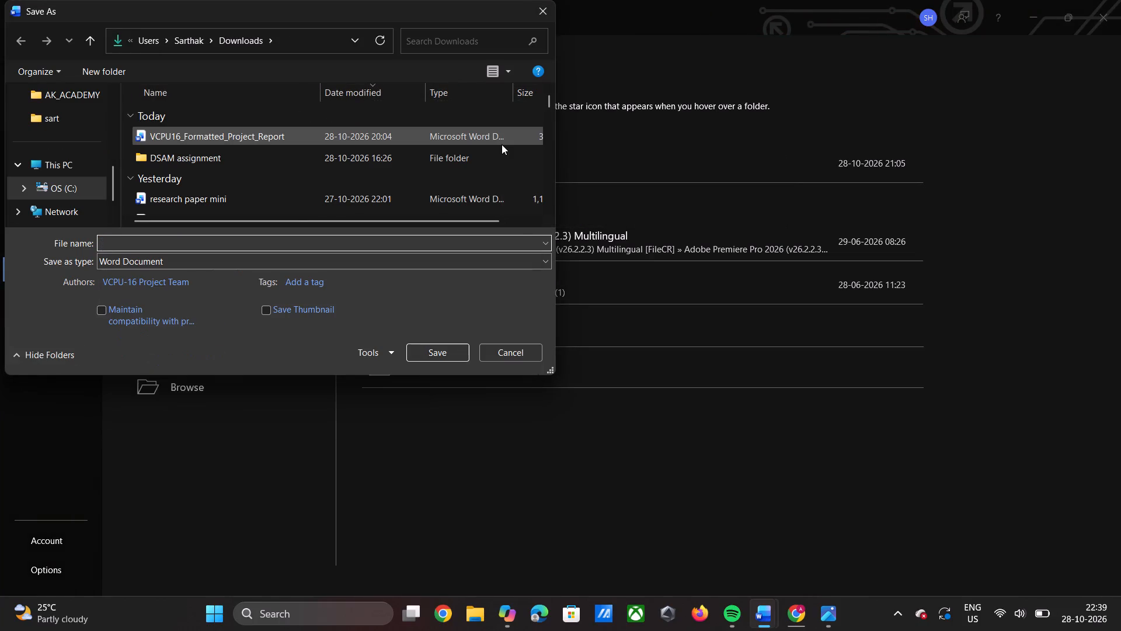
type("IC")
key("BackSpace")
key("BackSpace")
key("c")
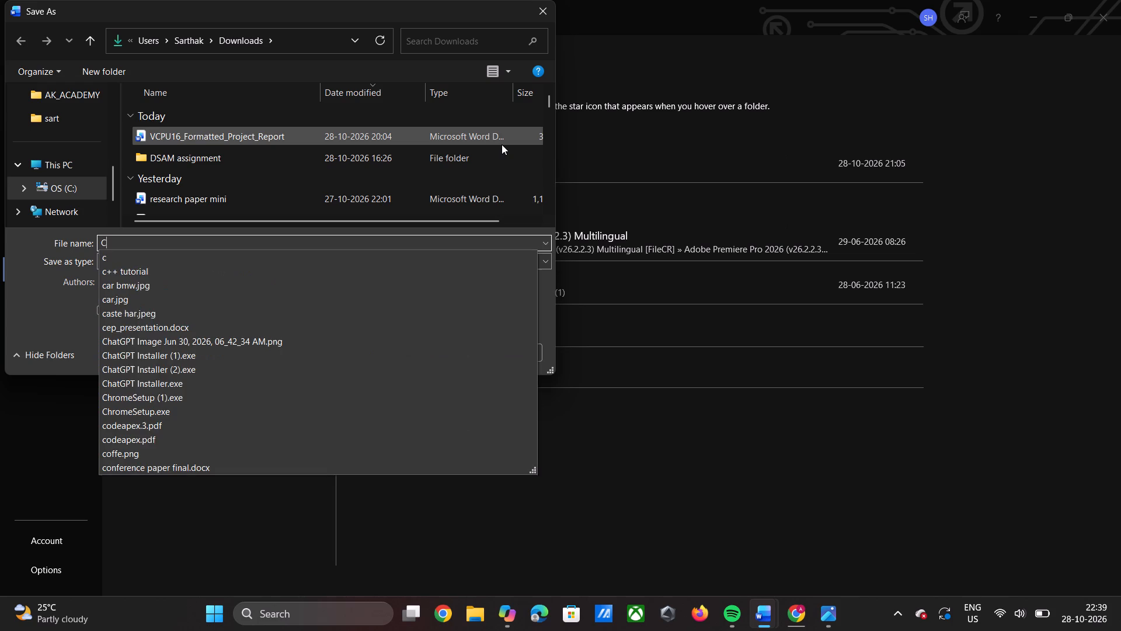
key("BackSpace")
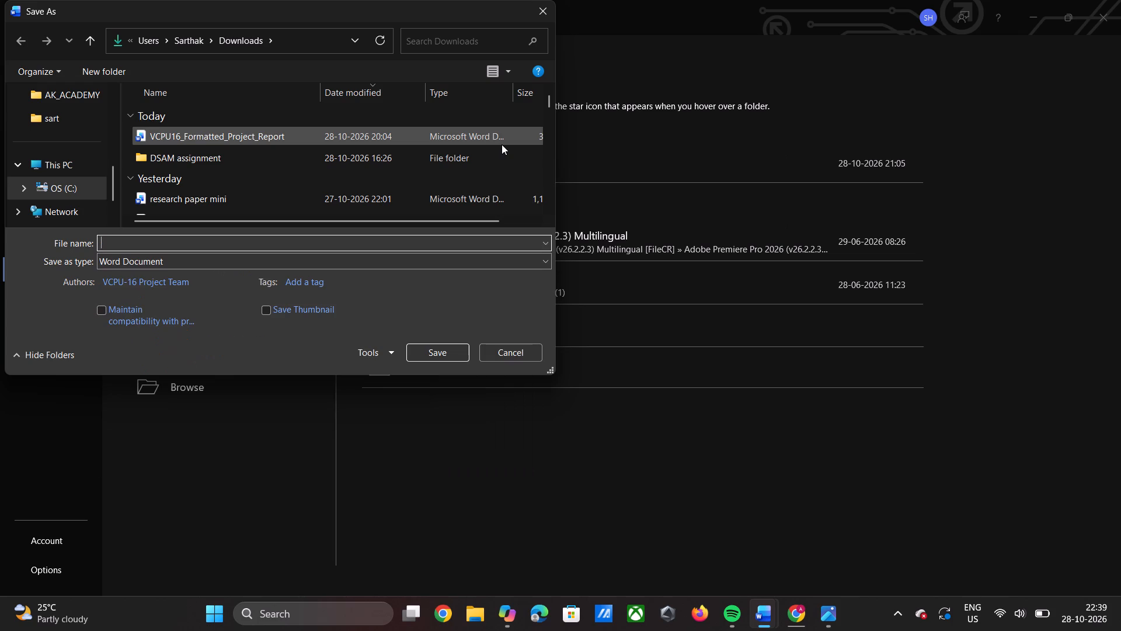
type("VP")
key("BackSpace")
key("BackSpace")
Enter DSAM project report as the file name for the saved copy.
type("DSAM")
key("space")
type("repos")
key("BackSpace")
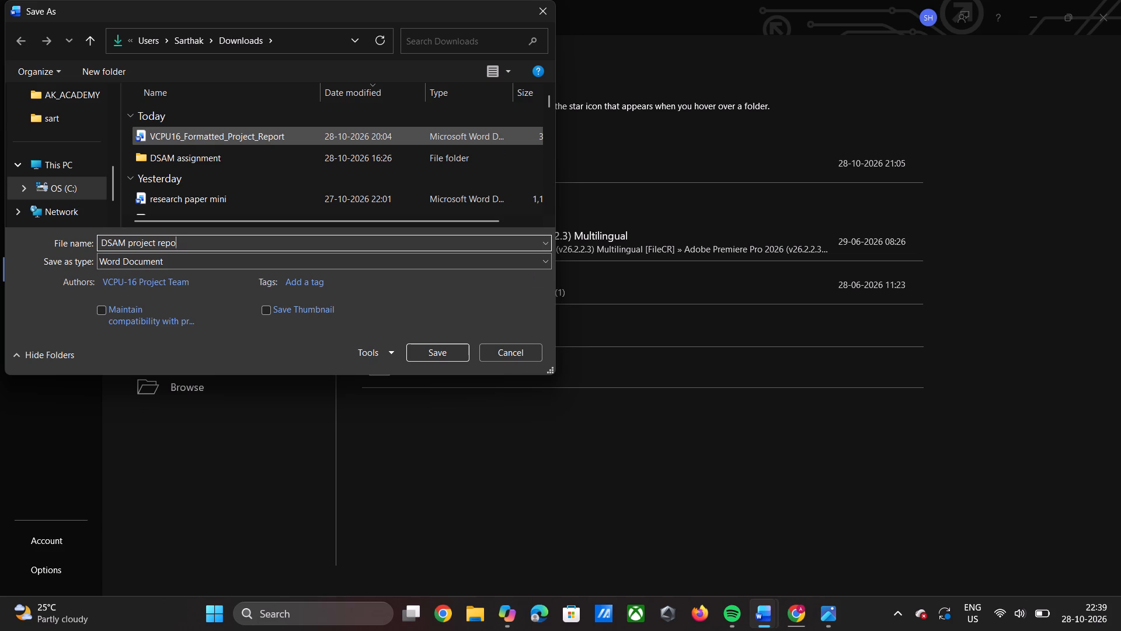
type("rs")
key("BackSpace")
type("t")
key("space")
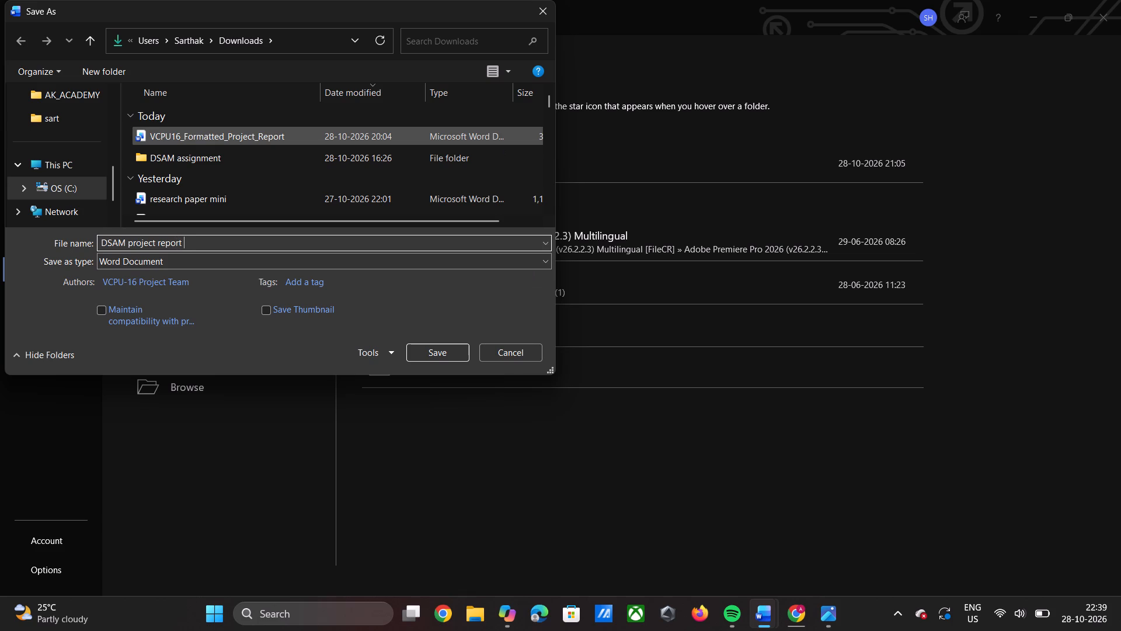
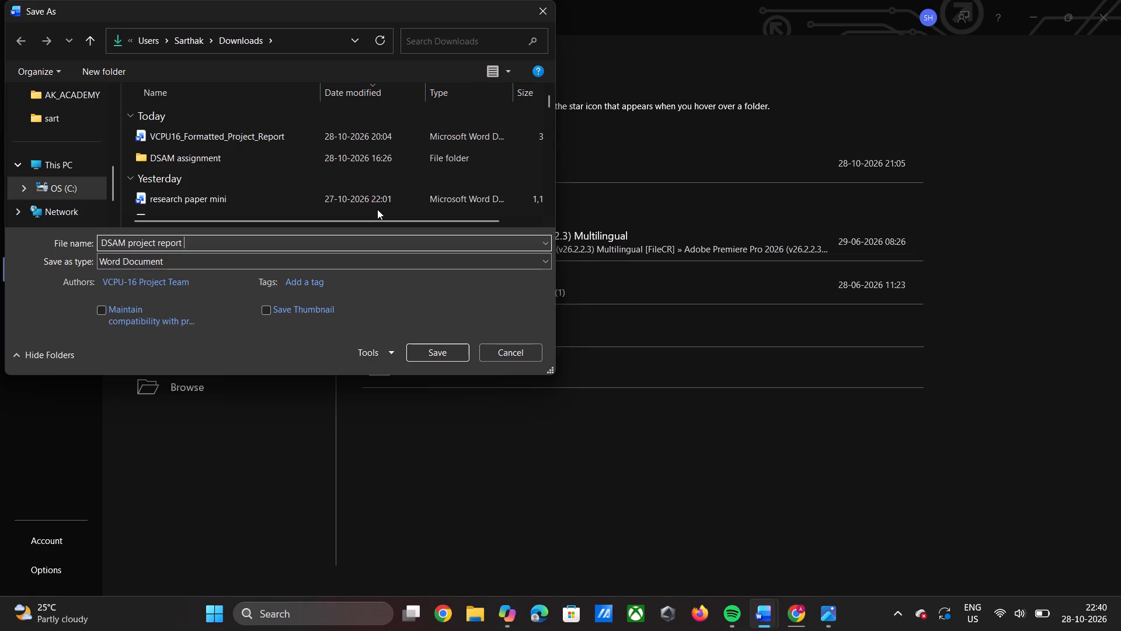
Save the DSAM project report copy in Downloads, accepting the upgrade to the newest Word file format.
key("Return")
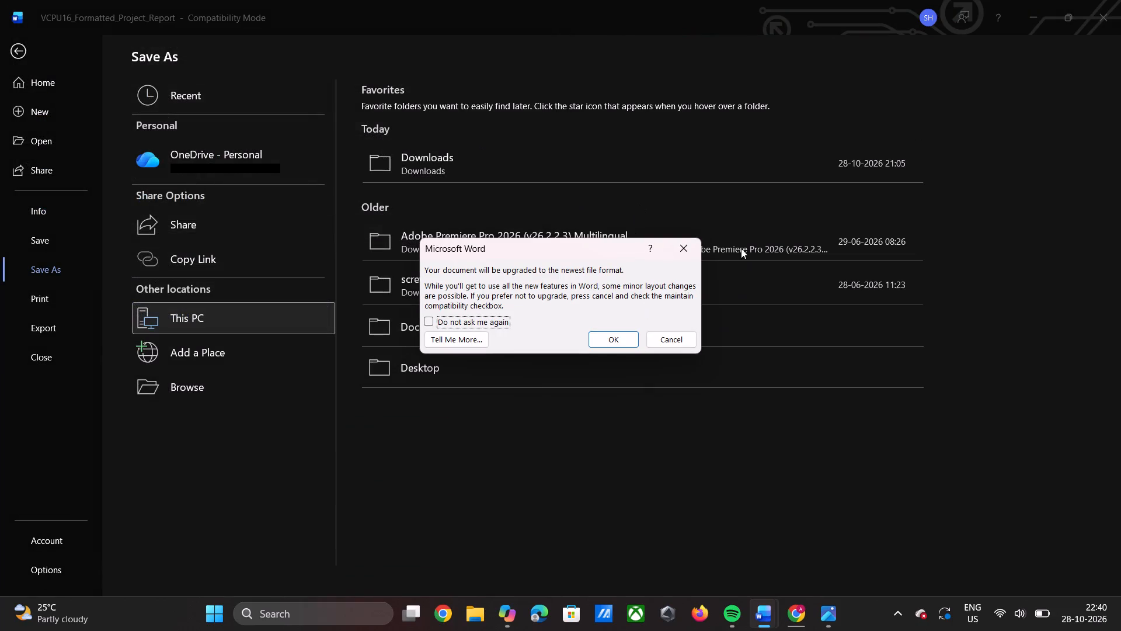
left_click(610, 338)
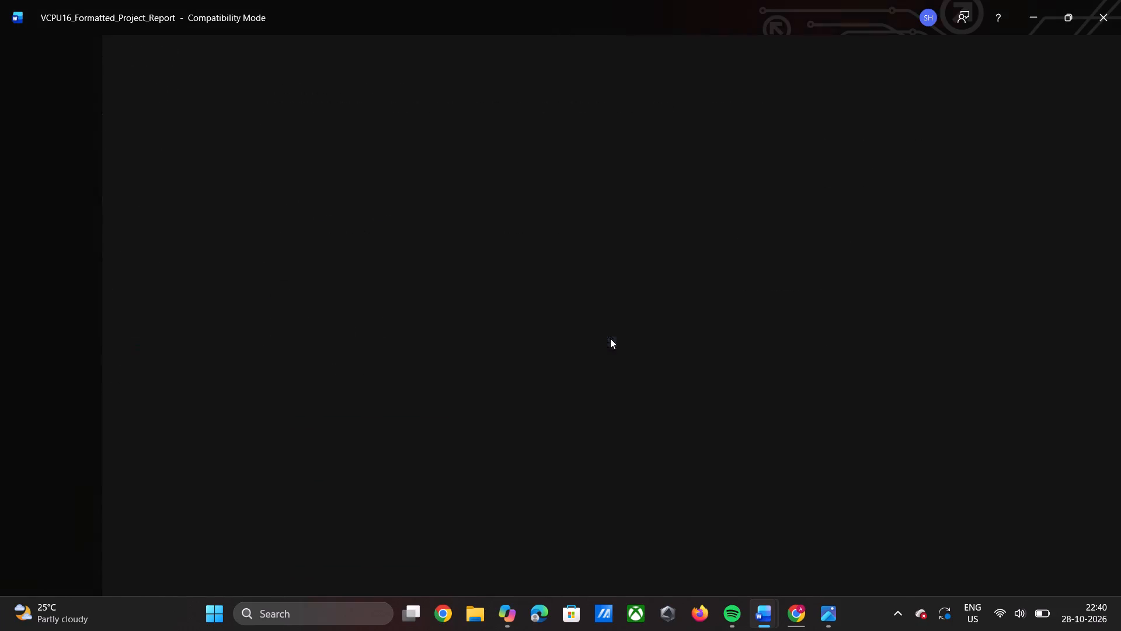
Go back to the front pages of the saved report and examine the certificate page.
scroll(634, 315, "up", 9)
scroll(634, 315, "right", 2)
scroll(634, 315, "up", 9)
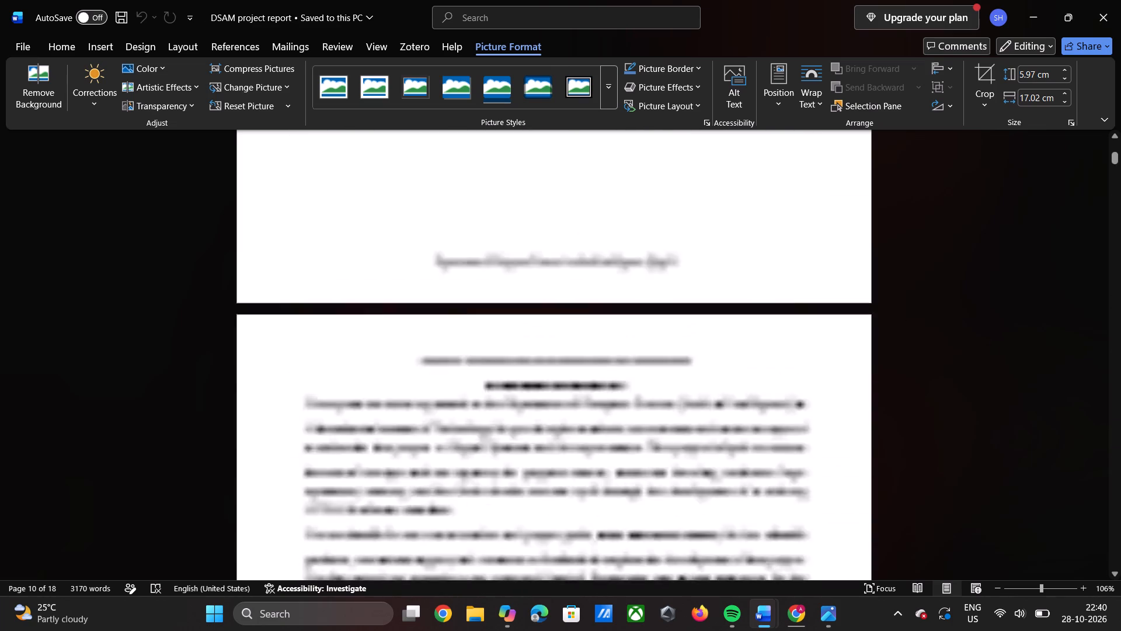
scroll(634, 315, "right", 7)
scroll(714, 324, "up", 1)
scroll(714, 324, "down", 4)
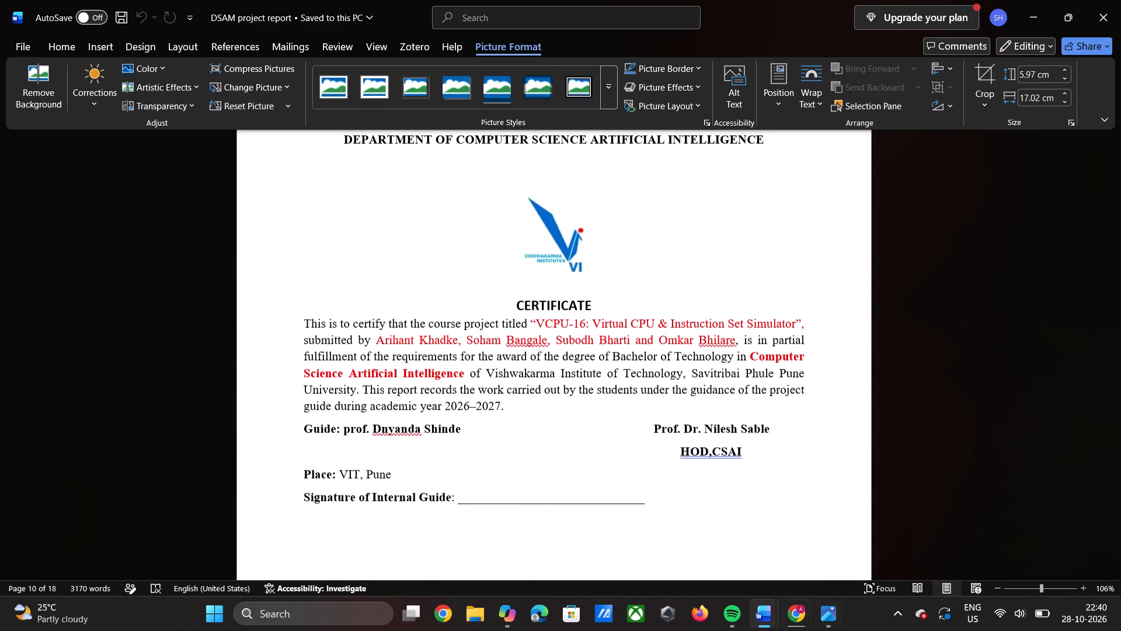
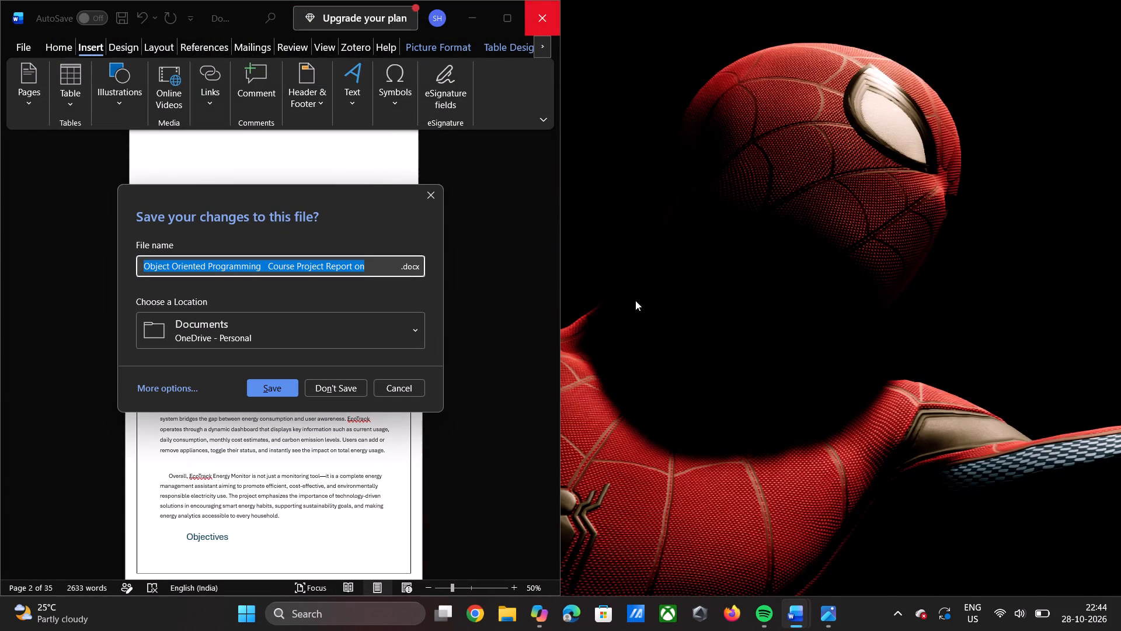
Close the EcoTrack Energy Monitor report, saving its changes to the OneDrive Documents folder as Object Oriented Programming Course Project Report on.
left_click(547, 8)
left_click(279, 389)
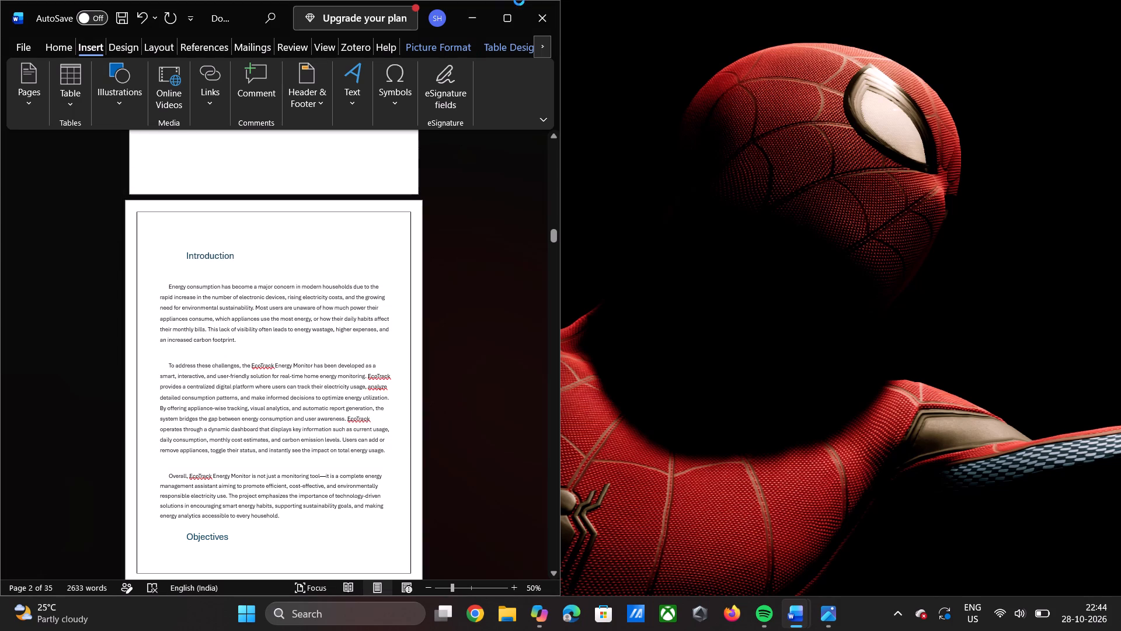
Close the Fetch–Decode–Execute Cycle picture and try to close the open EcoTrack report document.
left_click(545, 22)
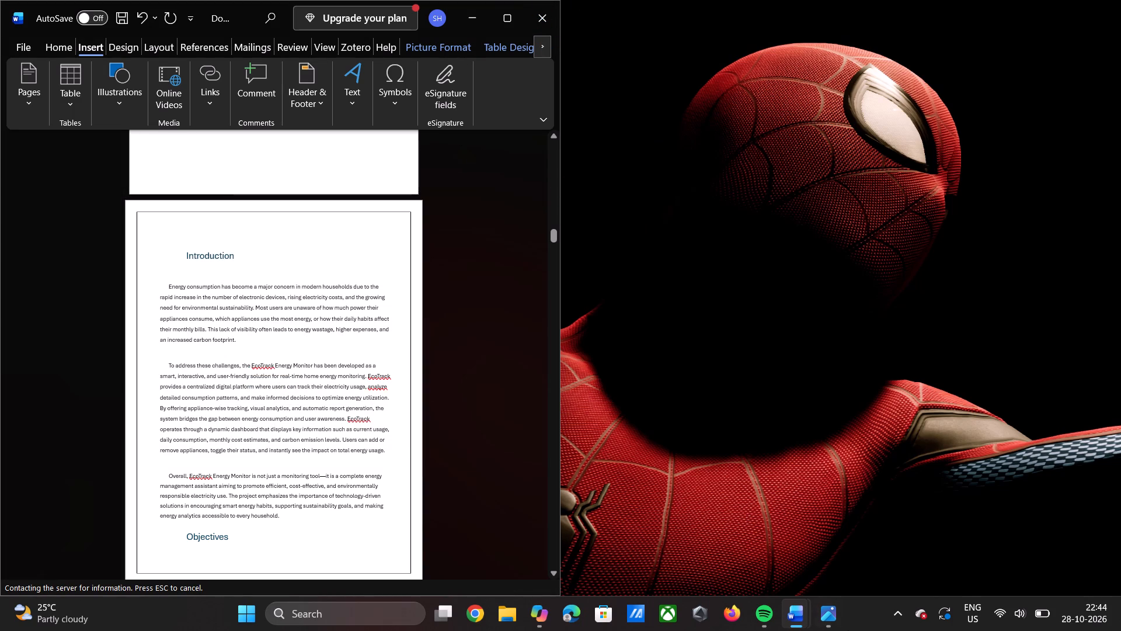
left_click(828, 622)
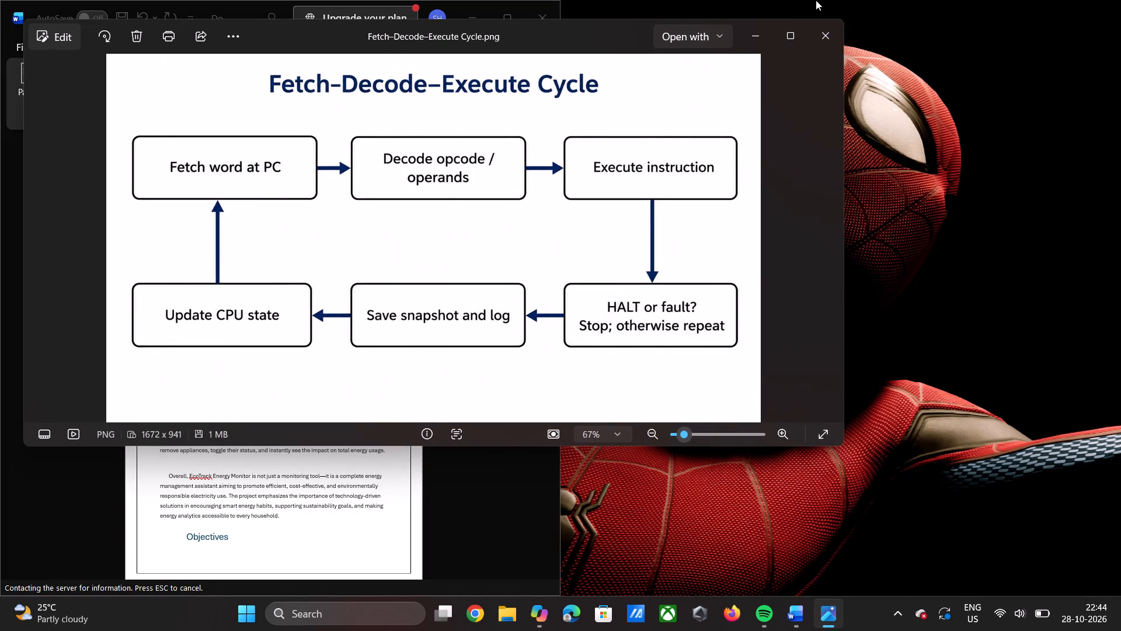
left_click(822, 37)
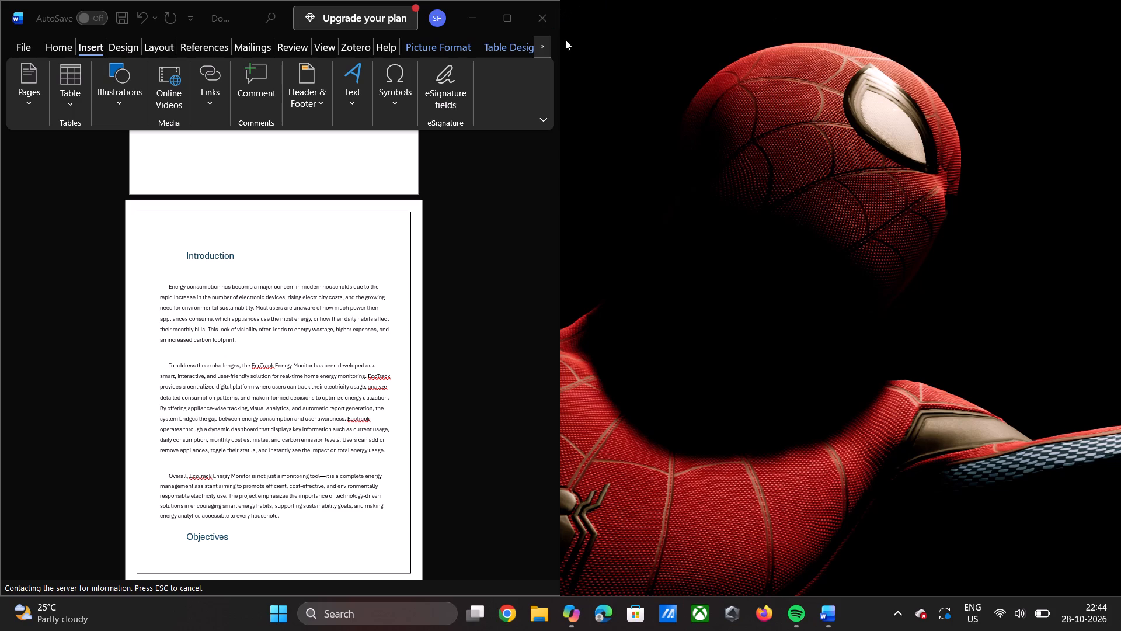
left_click(550, 19)
Shut down the computer.
left_click(280, 613)
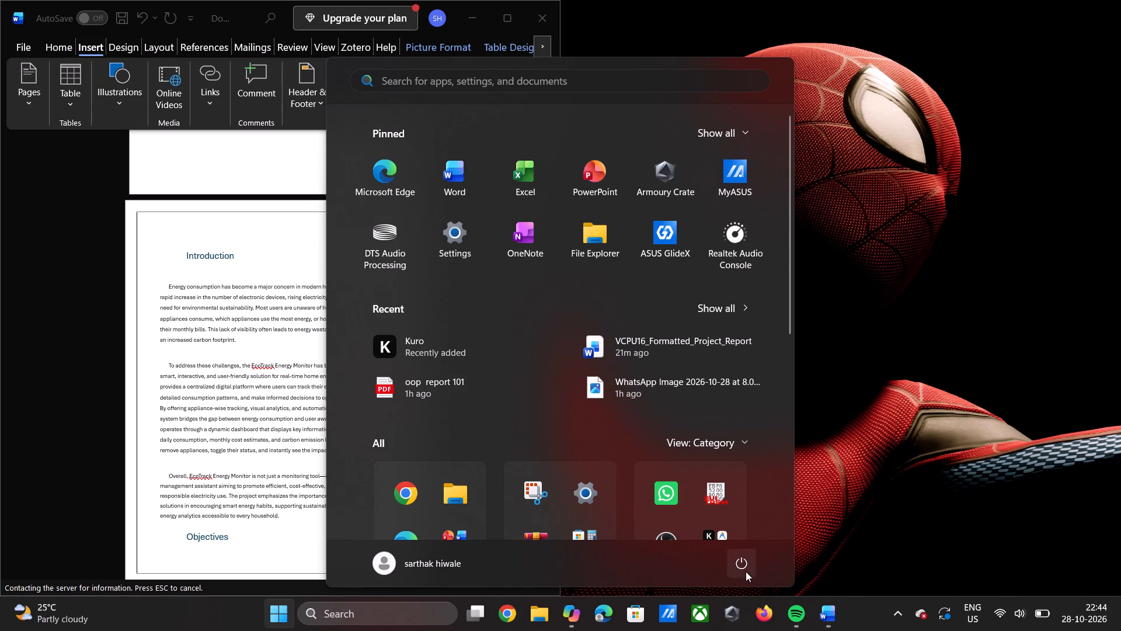
left_click(746, 571)
left_click(764, 507)
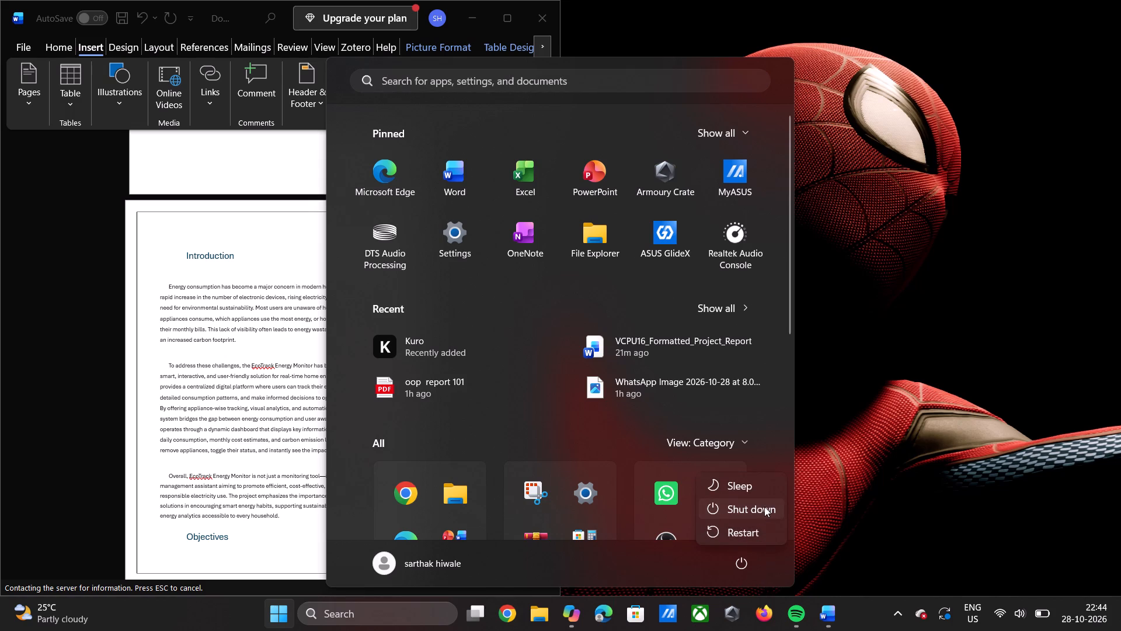